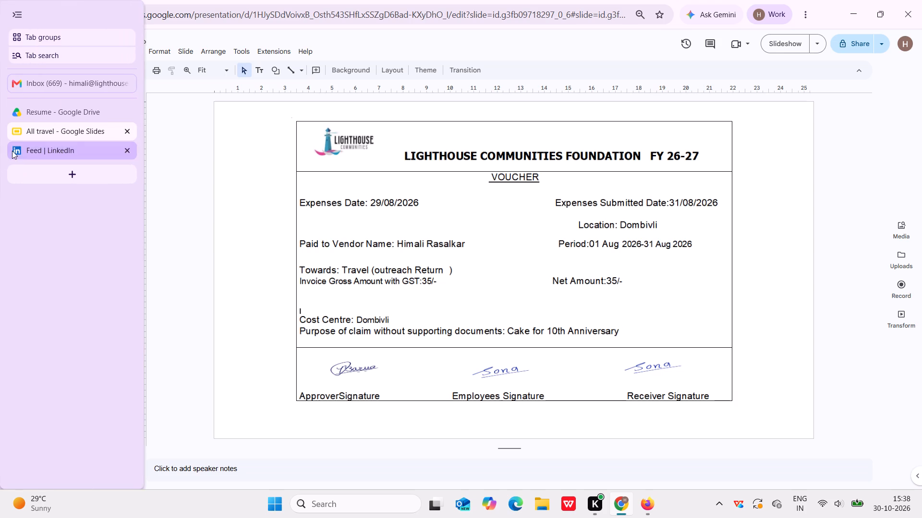
Switch to the Resume folder in Google Drive.
left_click(60, 111)
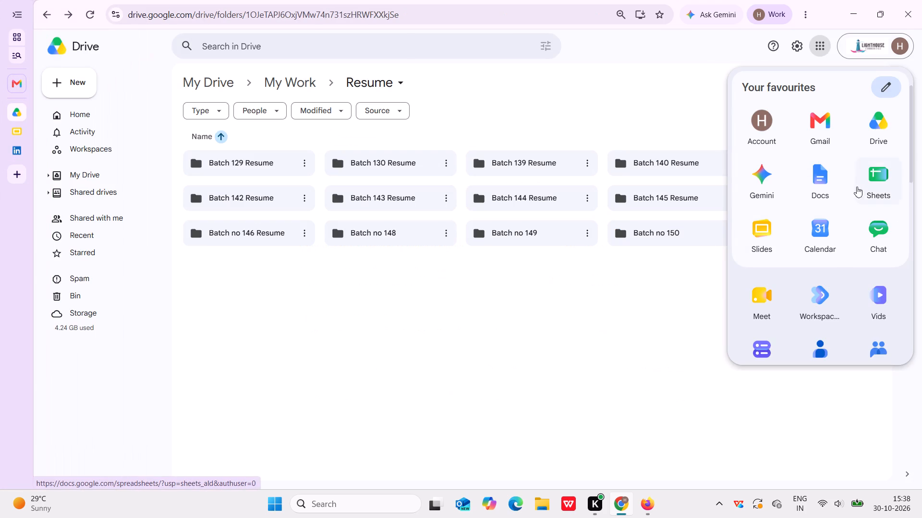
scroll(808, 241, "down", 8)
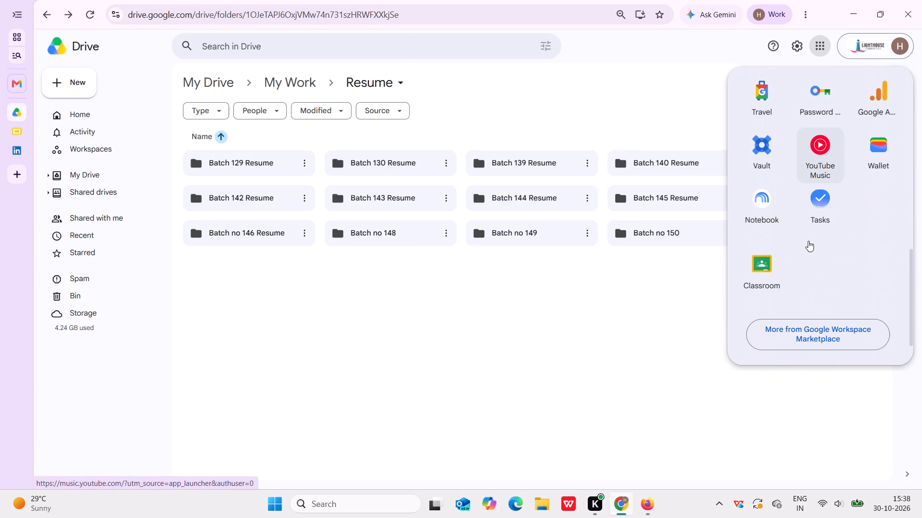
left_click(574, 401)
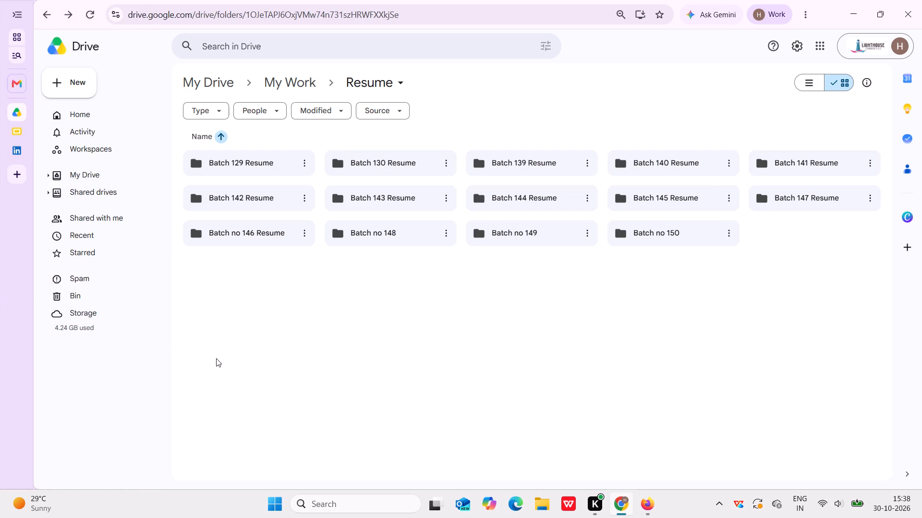
Start a search in Drive.
left_click(203, 43)
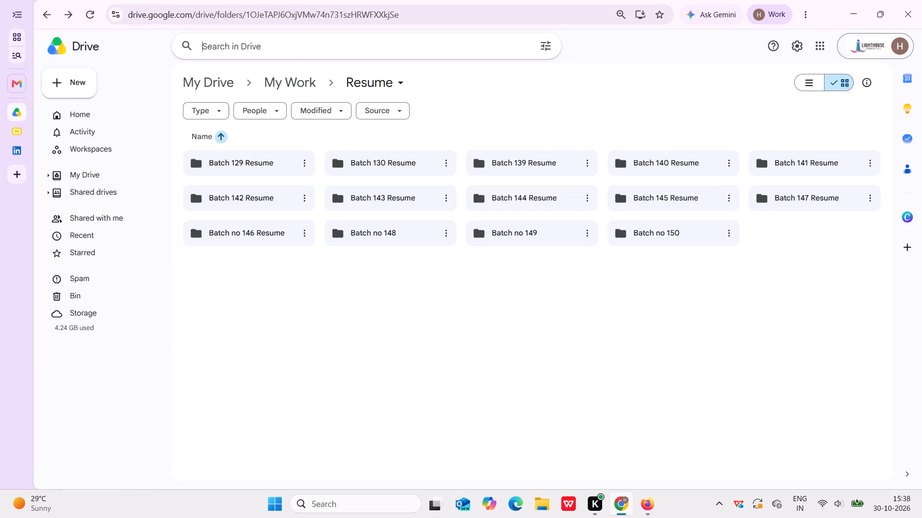
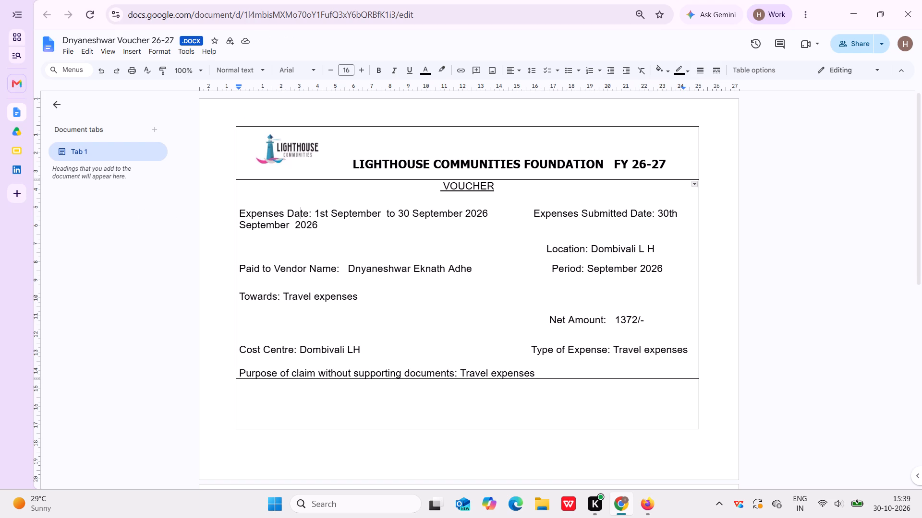
scroll(450, 248, "down", 1)
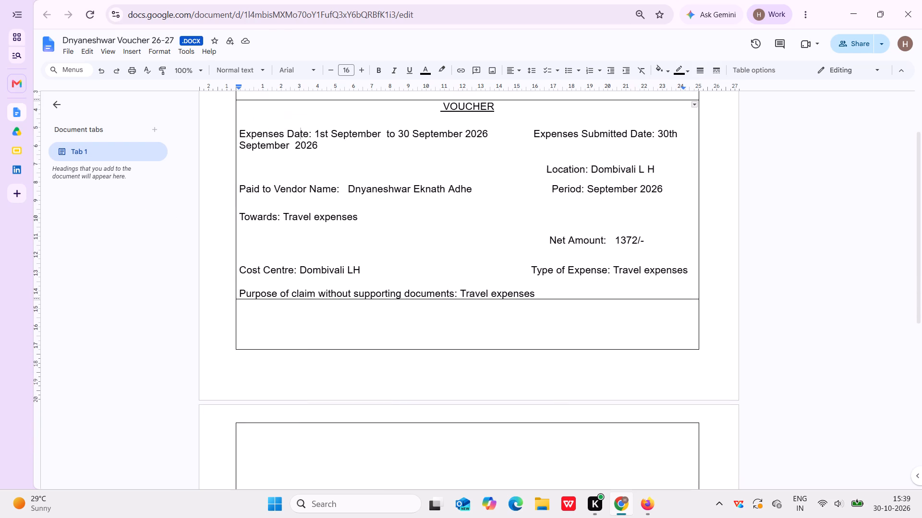
scroll(450, 248, "up", 6)
scroll(450, 248, "down", 5)
scroll(450, 248, "up", 6)
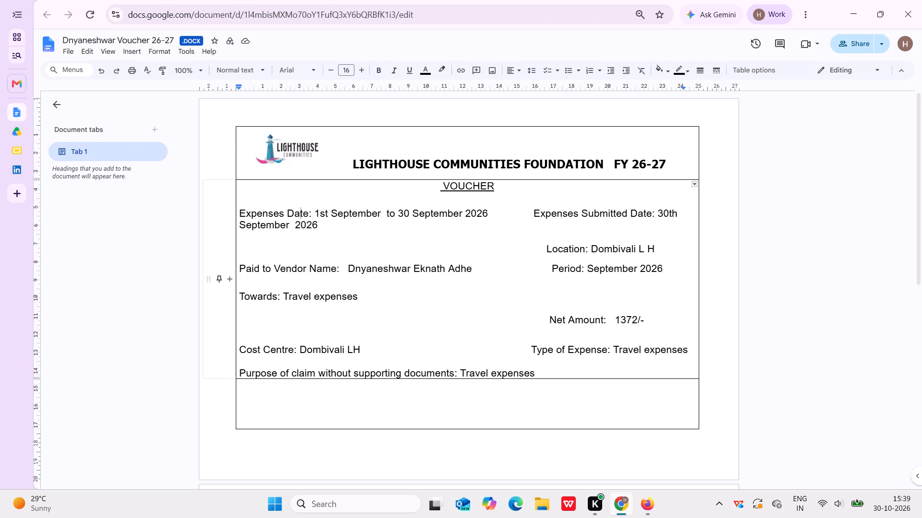
scroll(433, 227, "down", 1)
left_click(375, 198)
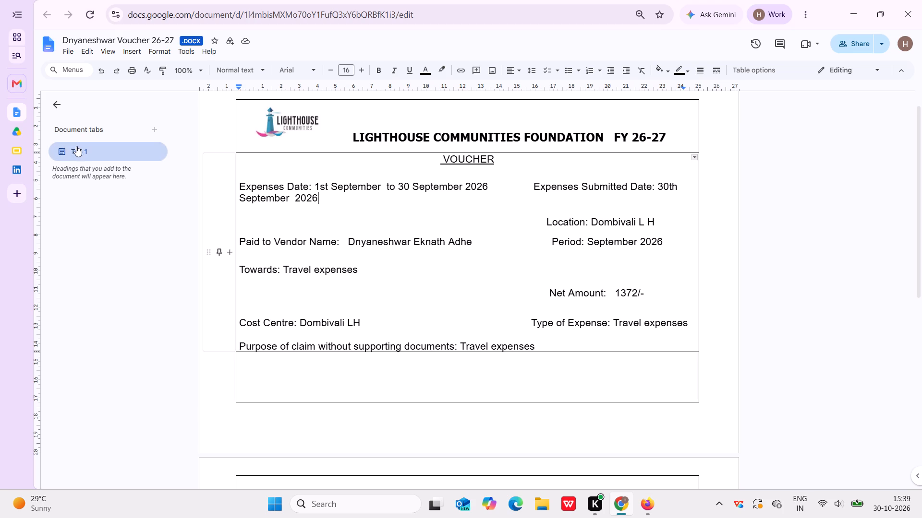
From Gmail, go to the Google Docs home page and open the document "finel woucher 2026-27".
left_click(17, 149)
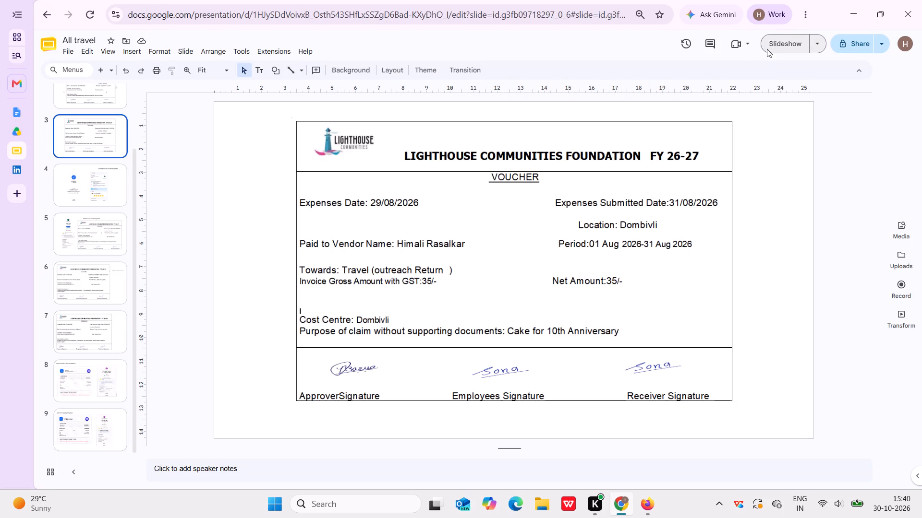
left_click(11, 86)
scroll(459, 236, "up", 6)
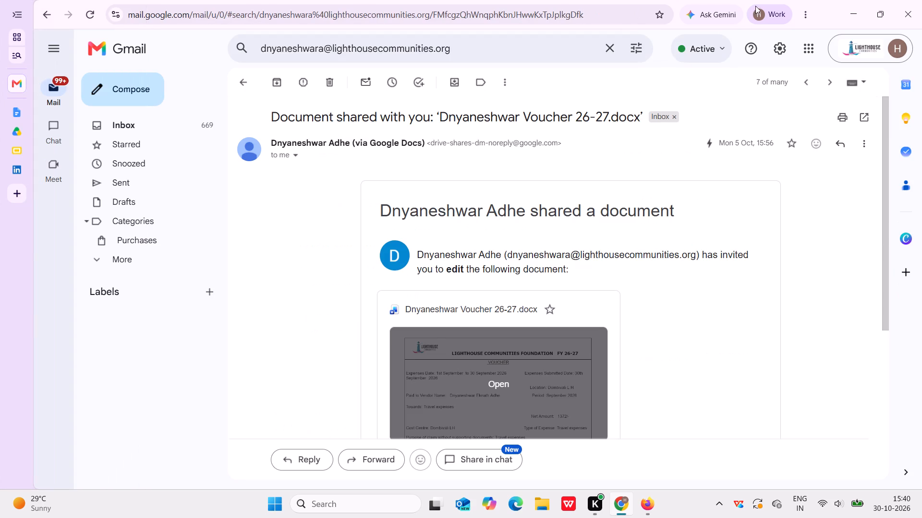
left_click(801, 52)
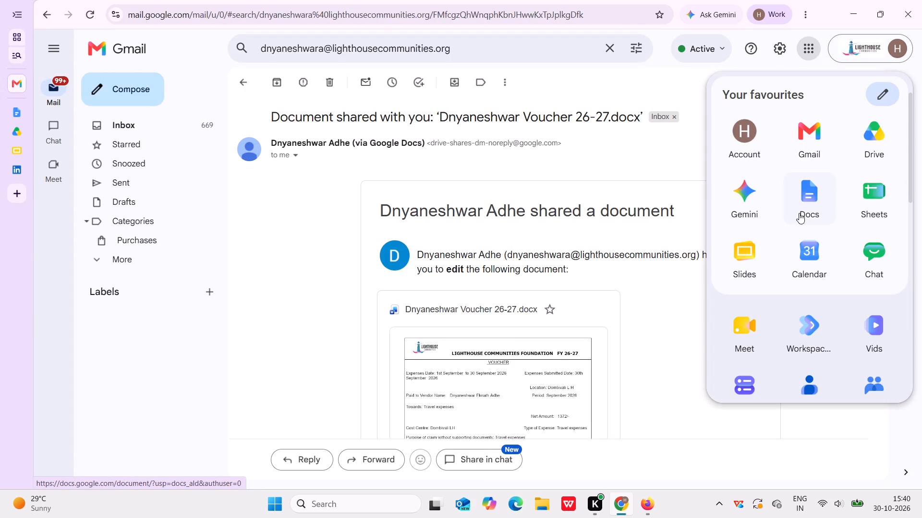
left_click(812, 198)
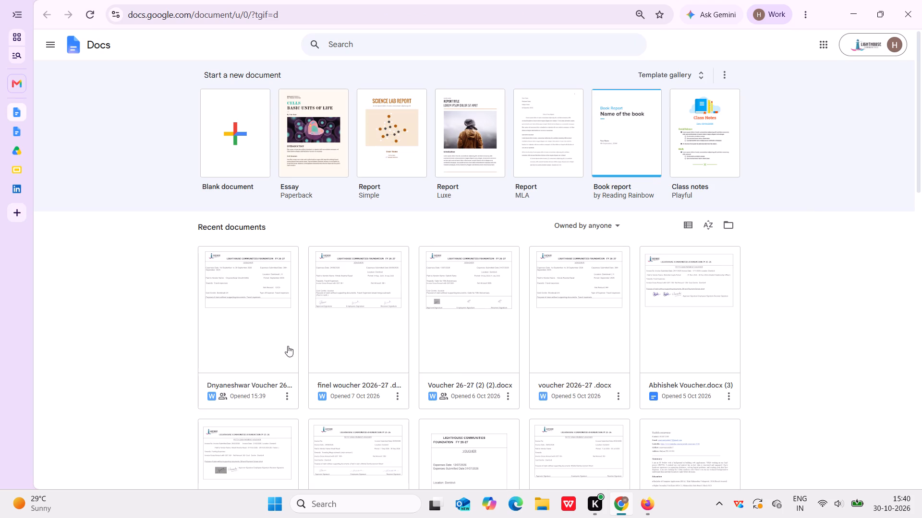
scroll(379, 357, "down", 1)
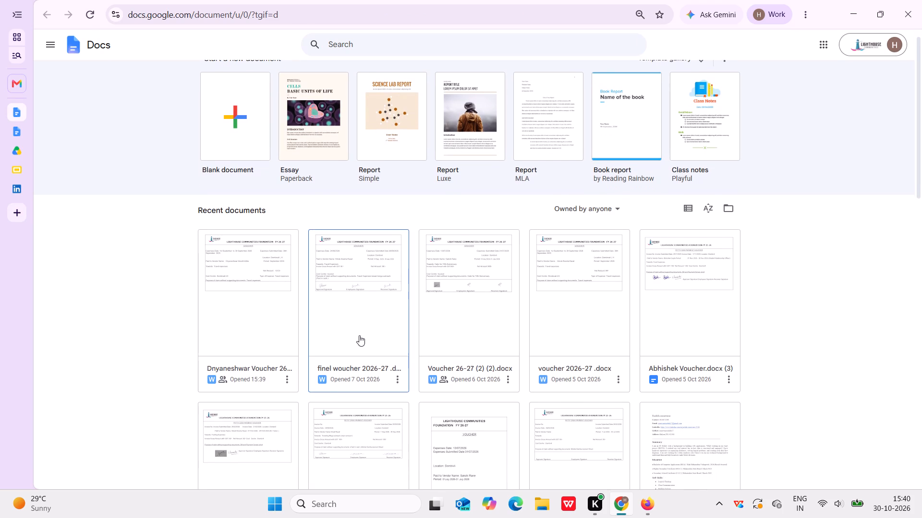
double_click(358, 334)
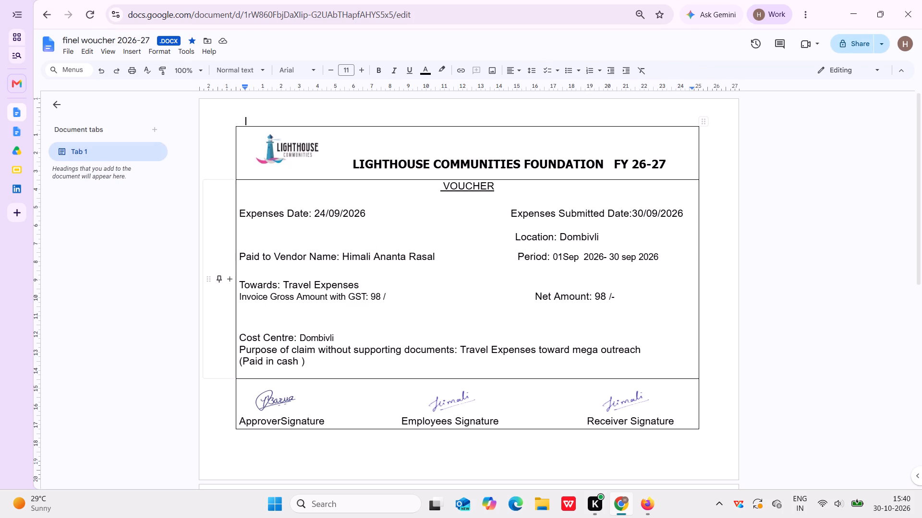
Examine both pages of the "finel woucher 2026-27" document.
scroll(373, 285, "down", 2)
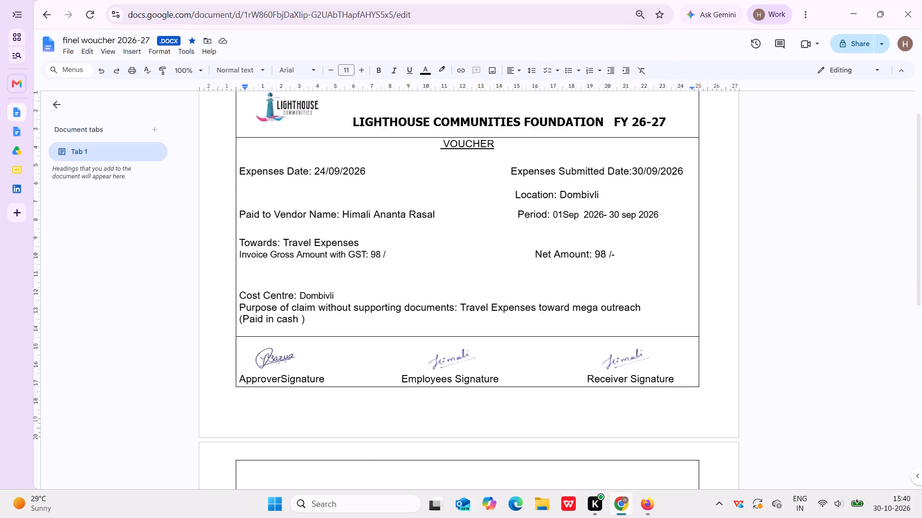
scroll(373, 285, "up", 6)
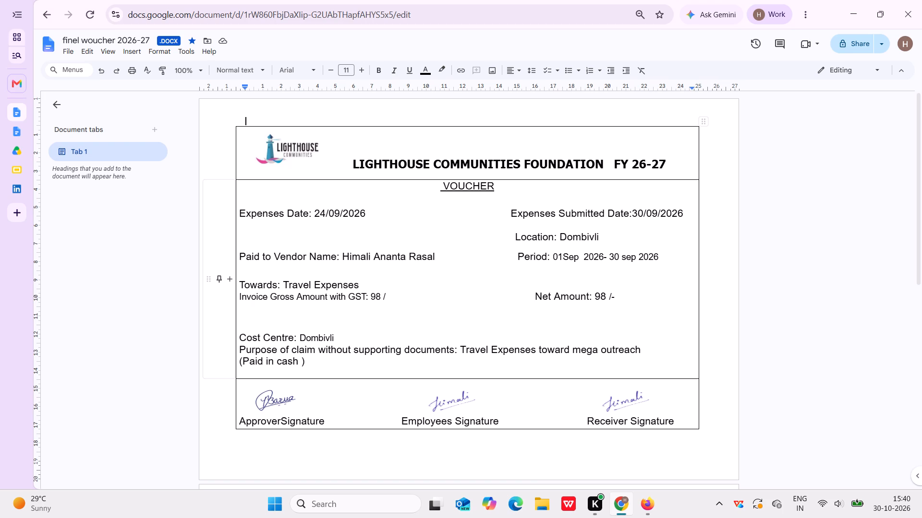
scroll(380, 293, "down", 4)
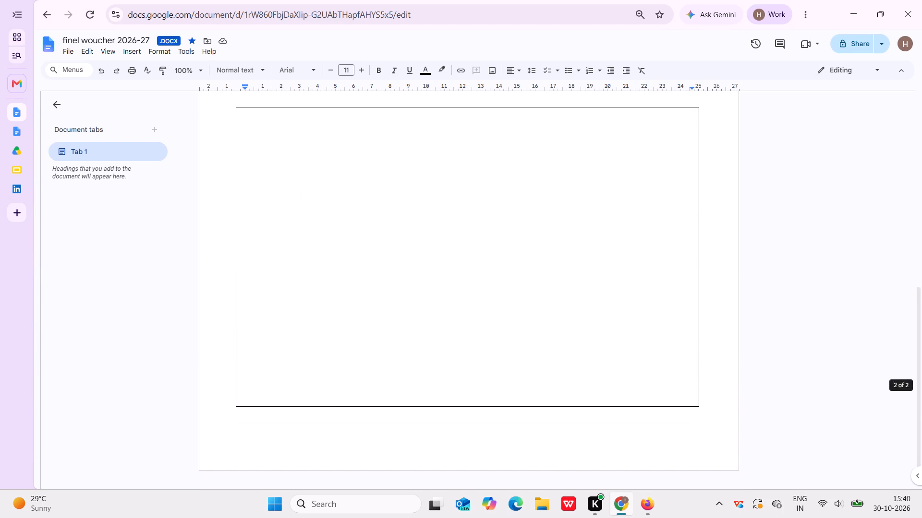
scroll(380, 293, "up", 7)
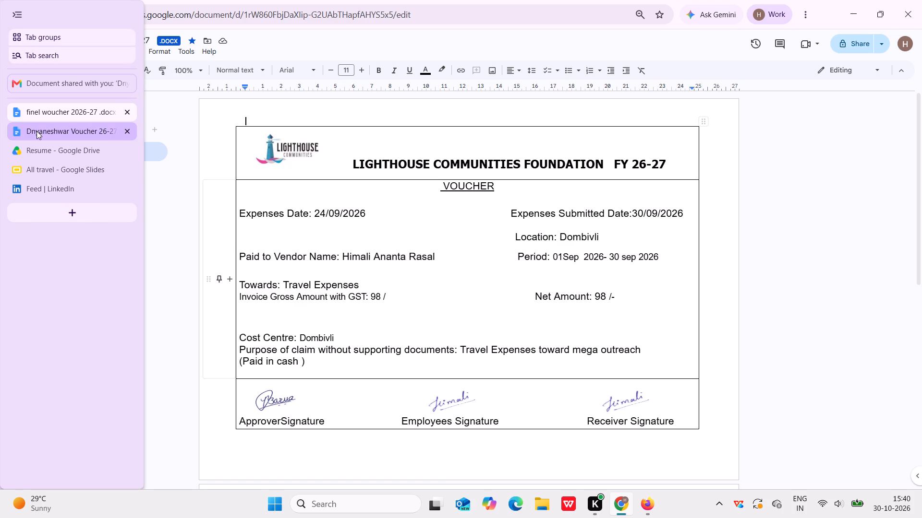
left_click(128, 130)
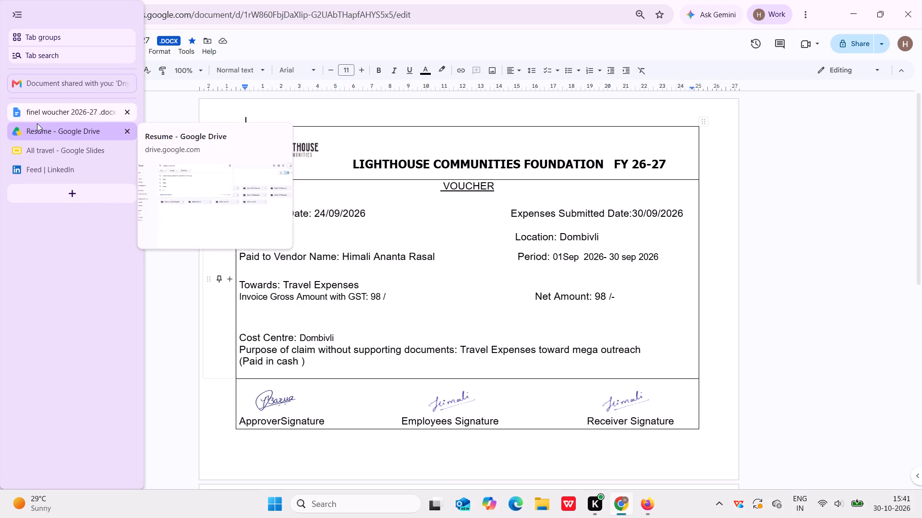
left_click(59, 85)
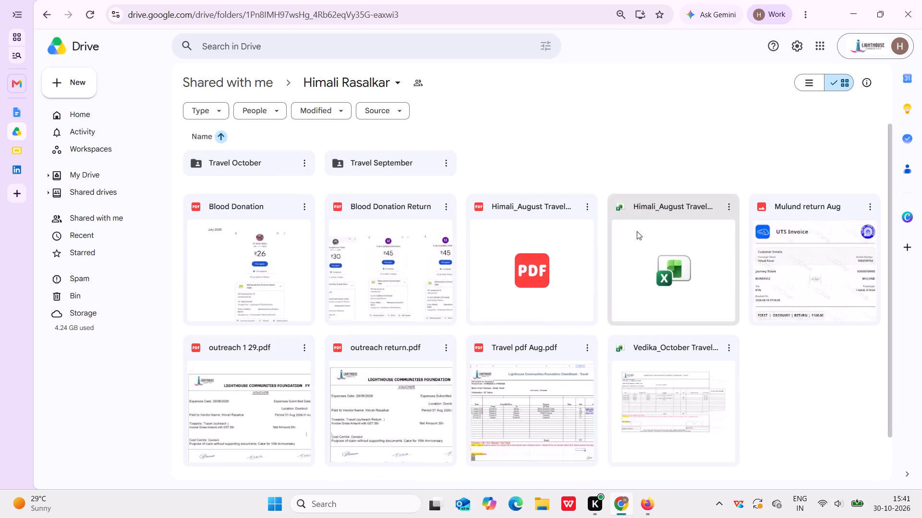
double_click(255, 167)
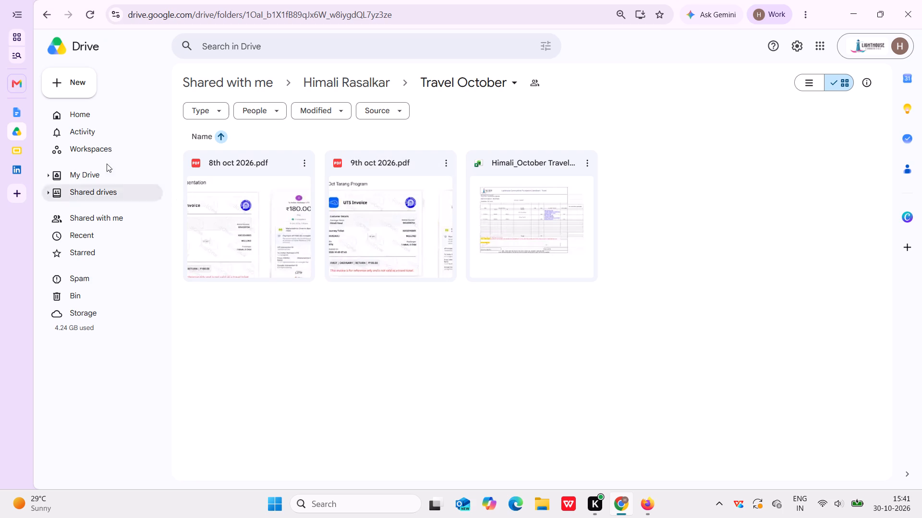
Back in the "finel woucher 2026-27" document, append "to" and a copy of the date 24/09/2026 to the Expenses Date.
left_click(18, 113)
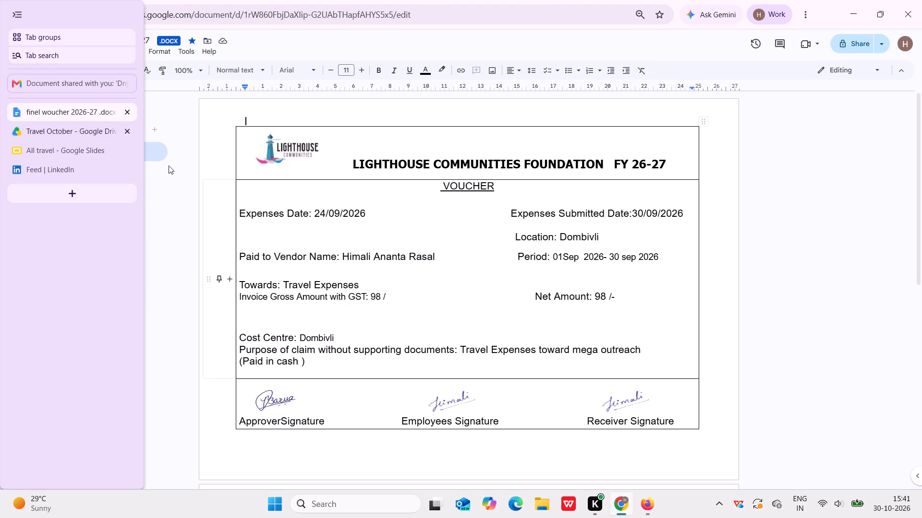
left_click_drag(314, 216, 369, 210)
left_click(369, 210)
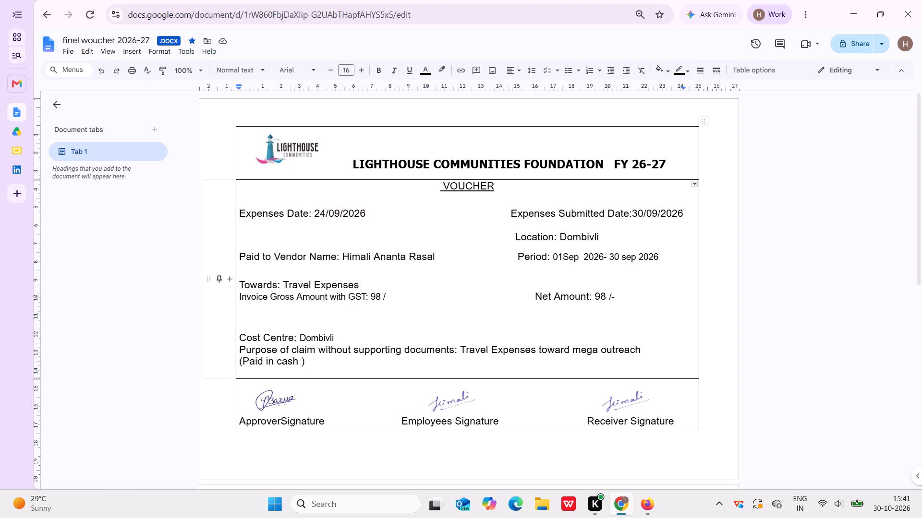
left_click(316, 212)
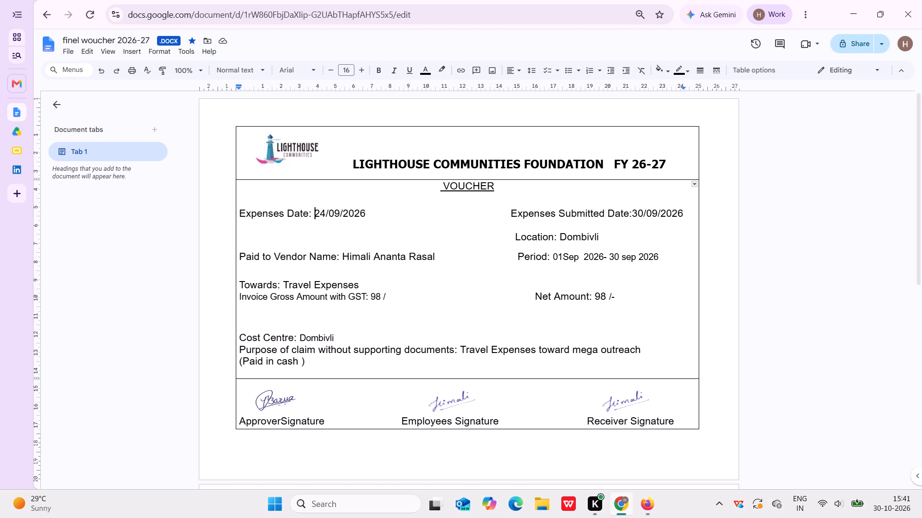
left_click(316, 212)
key("shift+Right")
key("shift+Right")
key("shift+Right")
key("shift+Right")
key("shift+Right")
key("shift+Right")
key("shift+Right")
key("shift+Right")
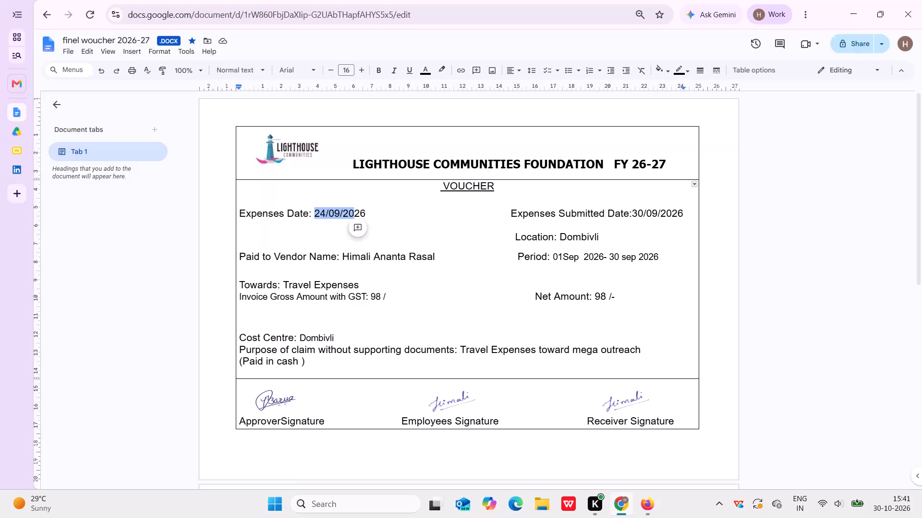
key("shift+Right")
key("shift+Right")
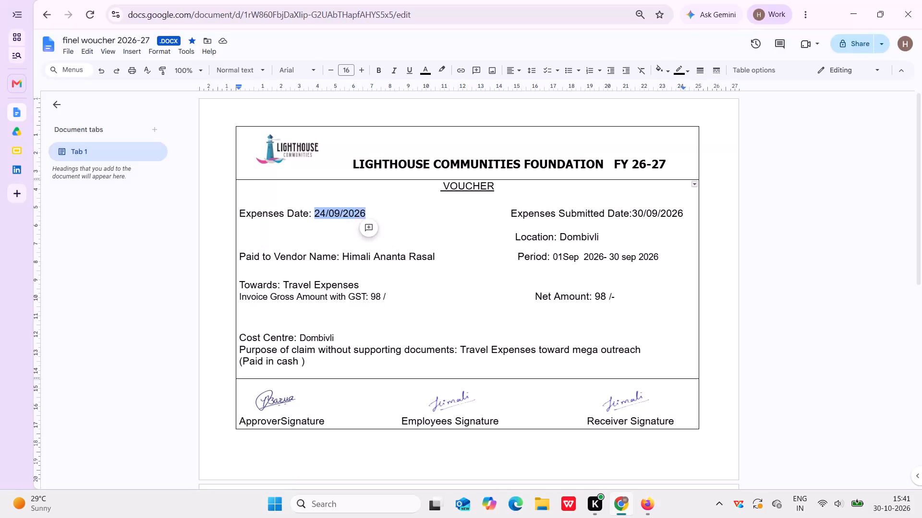
key("ctrl+c")
left_click(369, 209)
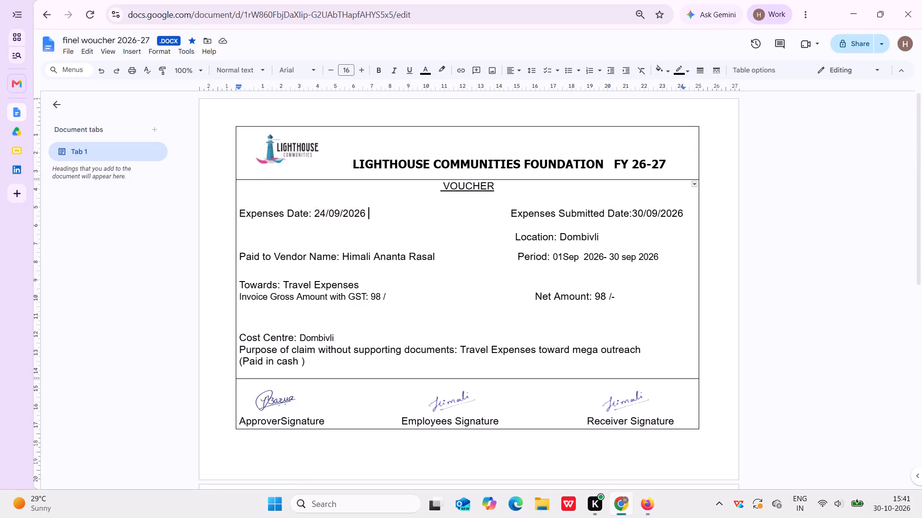
key("BackSpace")
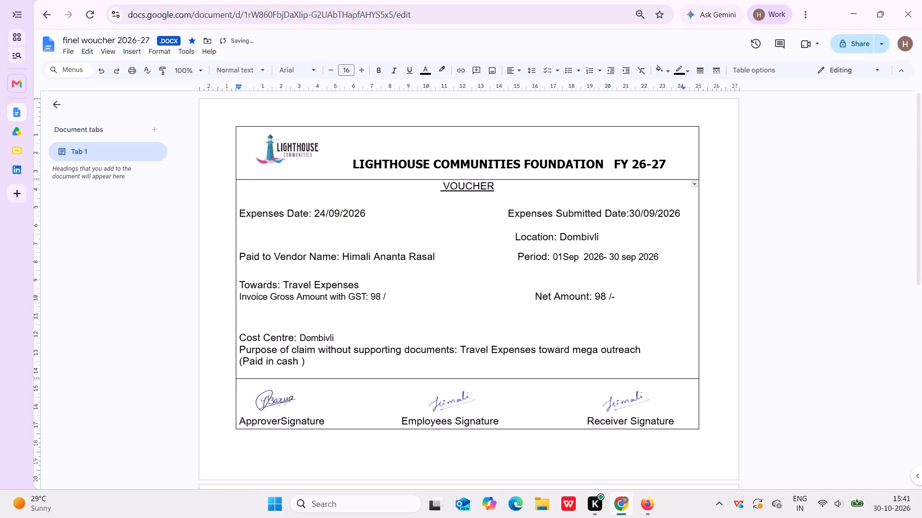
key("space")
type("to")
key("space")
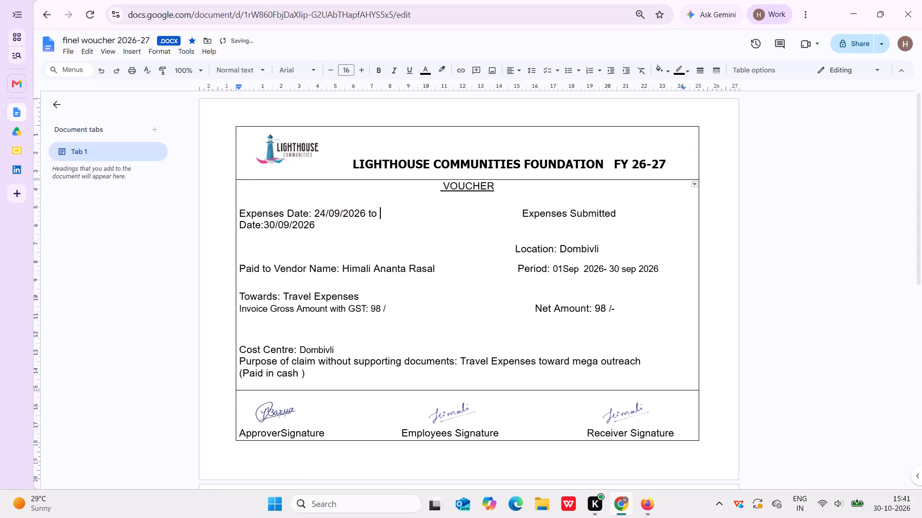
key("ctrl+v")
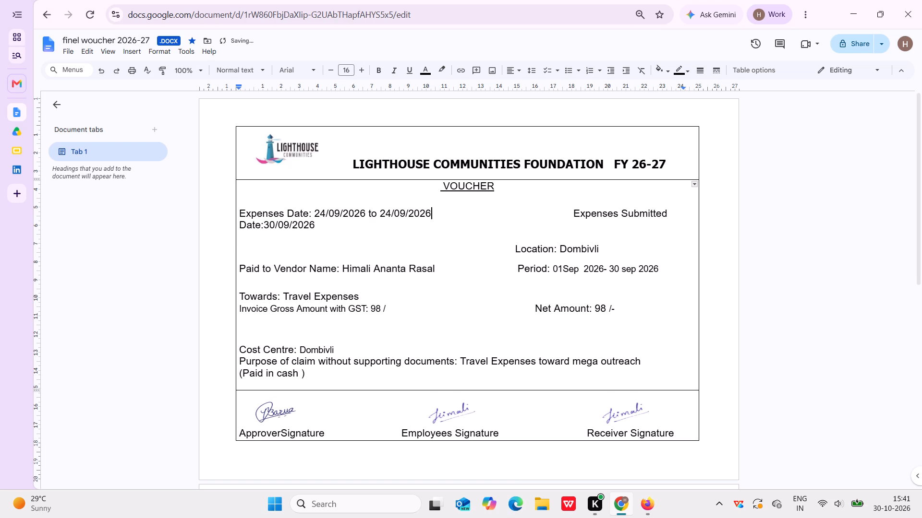
Change the start date of the Expenses Date range to 08/10/2026.
left_click(325, 214)
key("BackSpace")
key("BackSpace")
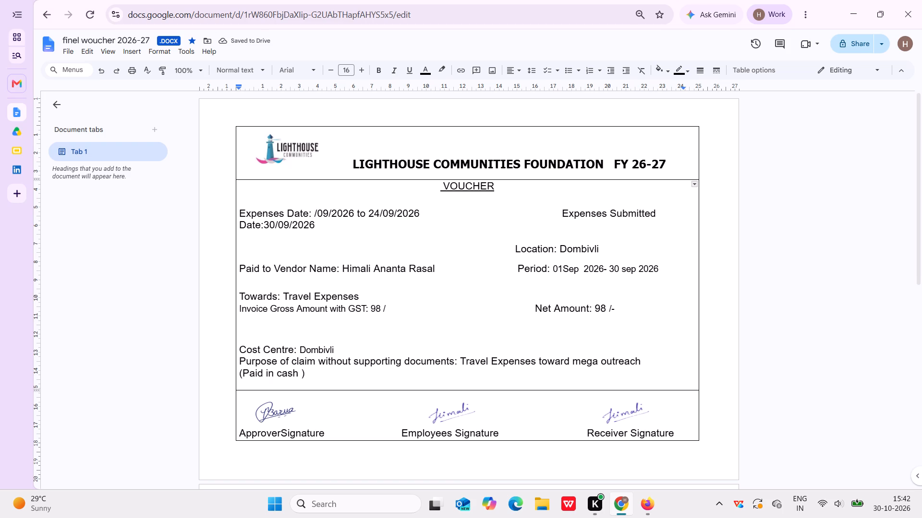
type("08")
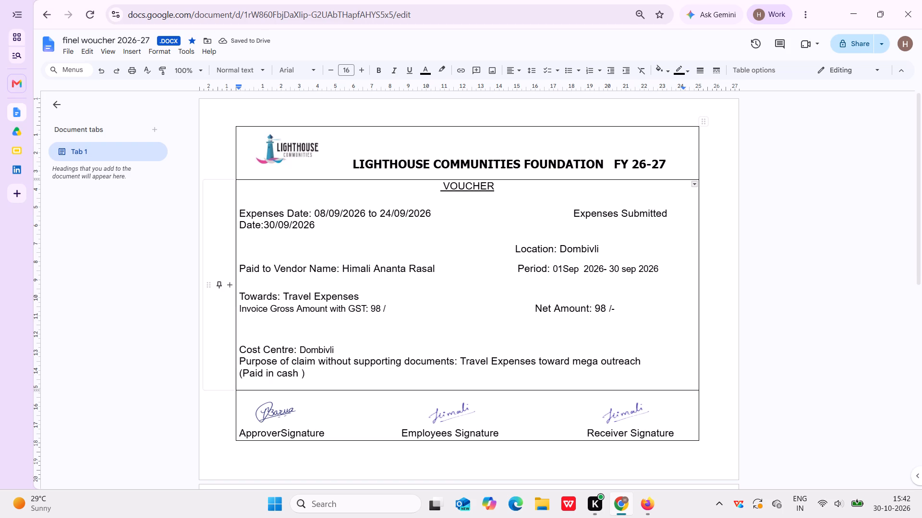
left_click(339, 213)
key("BackSpace")
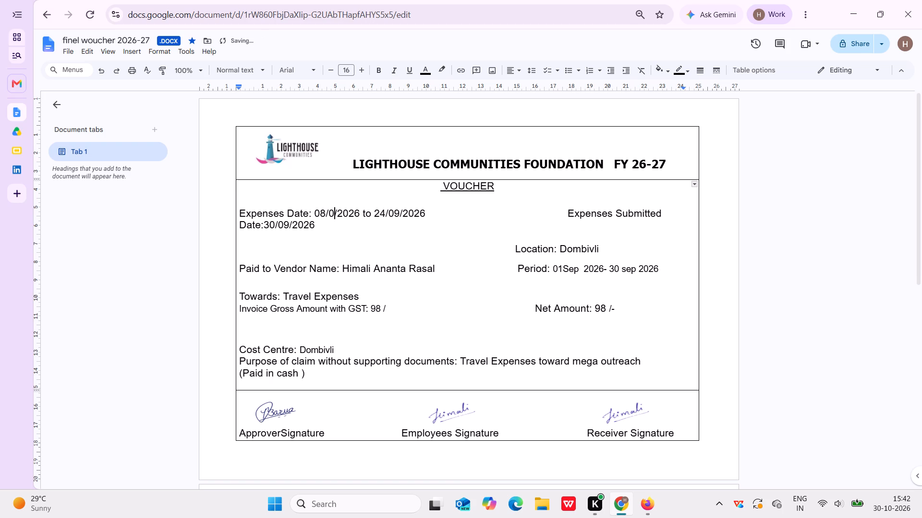
key("BackSpace")
type("10")
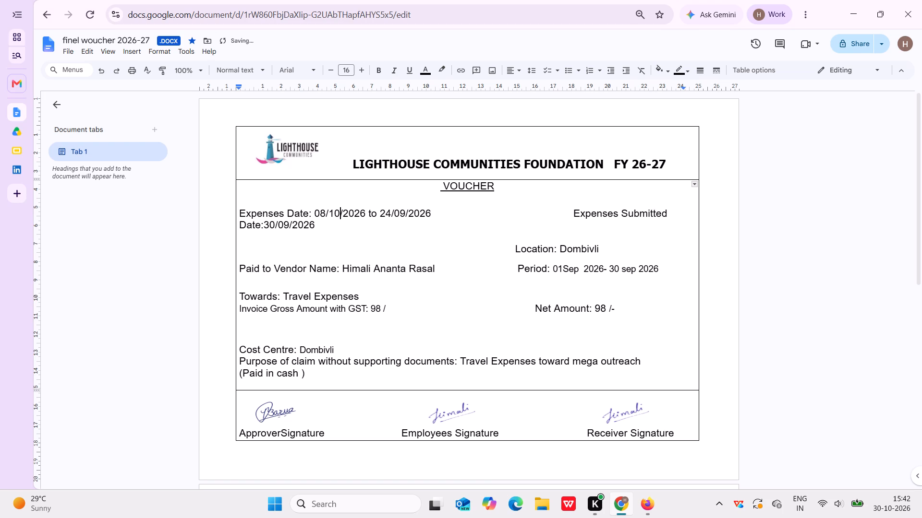
Change the end date of the Expenses Date range to 09/10/2026.
left_click(389, 212)
key("BackSpace")
key("BackSpace")
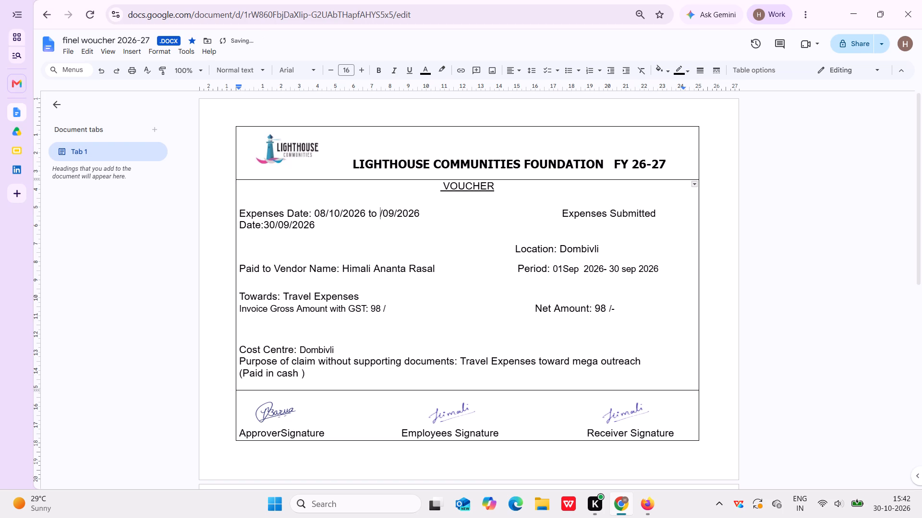
type("09")
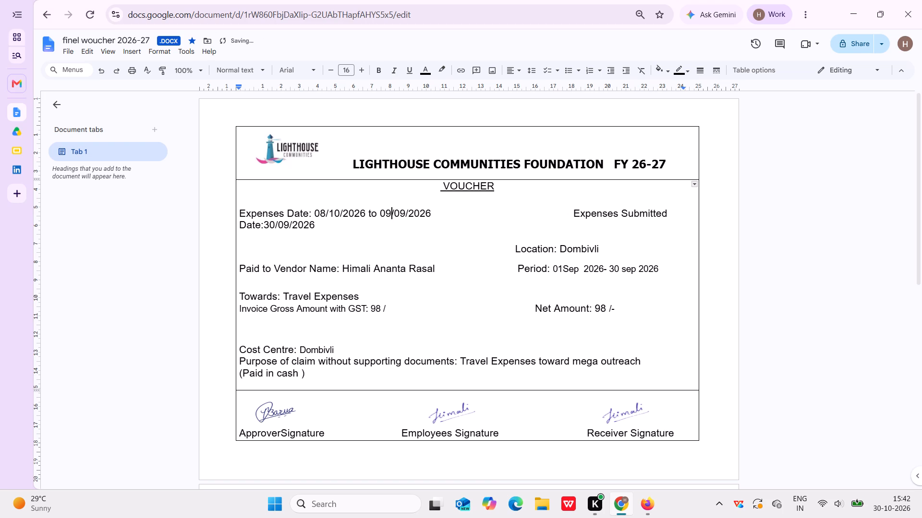
left_click(404, 208)
key("BackSpace")
key("BackSpace")
type("10")
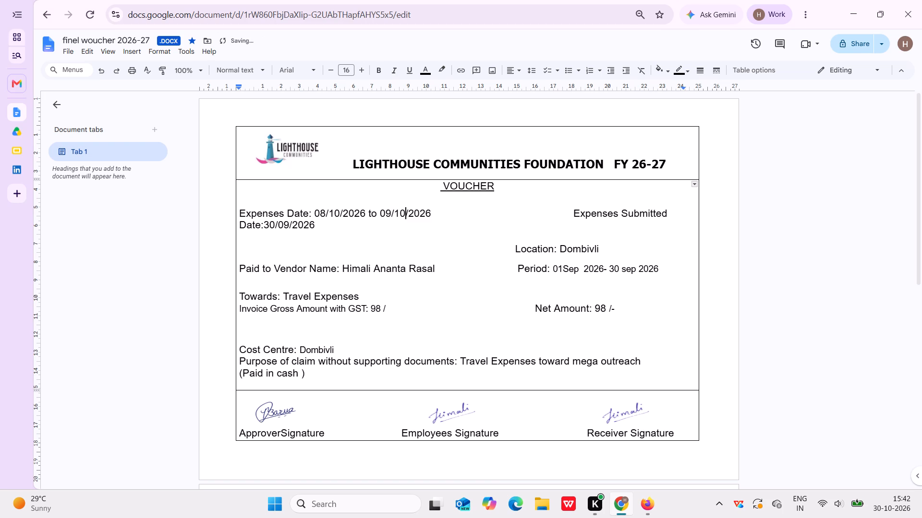
Remove the extra spaces before "Expenses Submitted Date" so that the label and its date fit on the Expenses Date line.
left_click(367, 225)
left_click(570, 213)
key("BackSpace")
key("BackSpace")
key("BackSpace")
key("BackSpace")
key("BackSpace")
key("BackSpace")
key("BackSpace")
key("BackSpace")
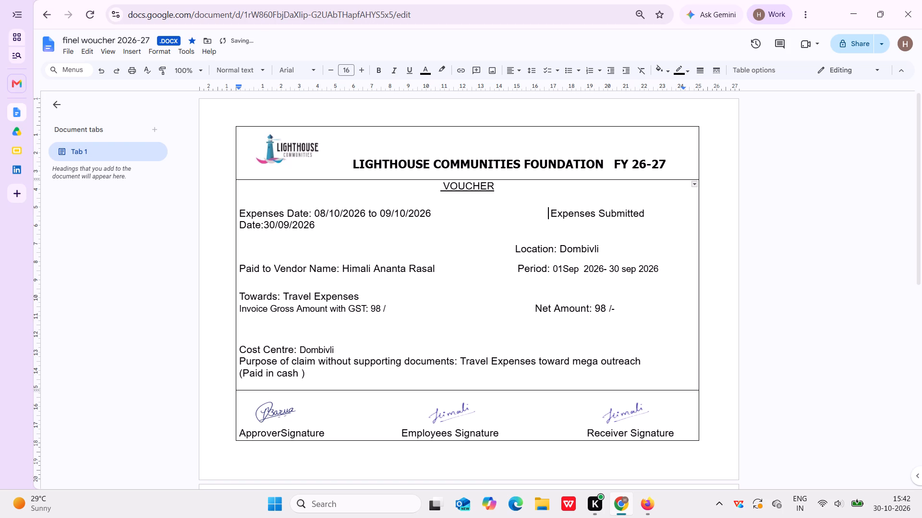
key("BackSpace")
key("BackSpace")
key("BackSpace")
key("BackSpace")
key("BackSpace")
key("BackSpace")
key("BackSpace")
key("BackSpace")
key("BackSpace")
key("BackSpace")
key("BackSpace")
key("BackSpace")
key("BackSpace")
key("BackSpace")
key("BackSpace")
key("BackSpace")
key("BackSpace")
key("BackSpace")
key("BackSpace")
key("BackSpace")
key("BackSpace")
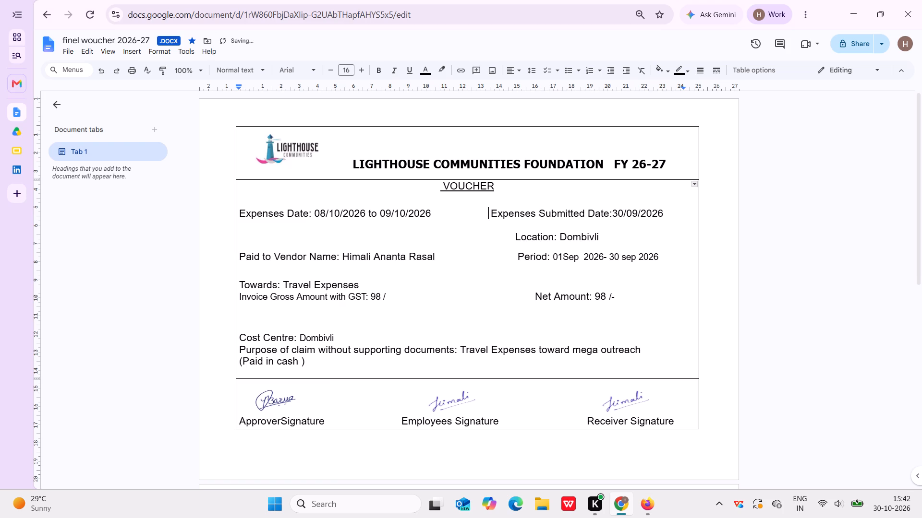
Change the Expenses Submitted Date to 31/10/2026.
left_click(623, 215)
key("BackSpace")
key("1")
left_click(638, 212)
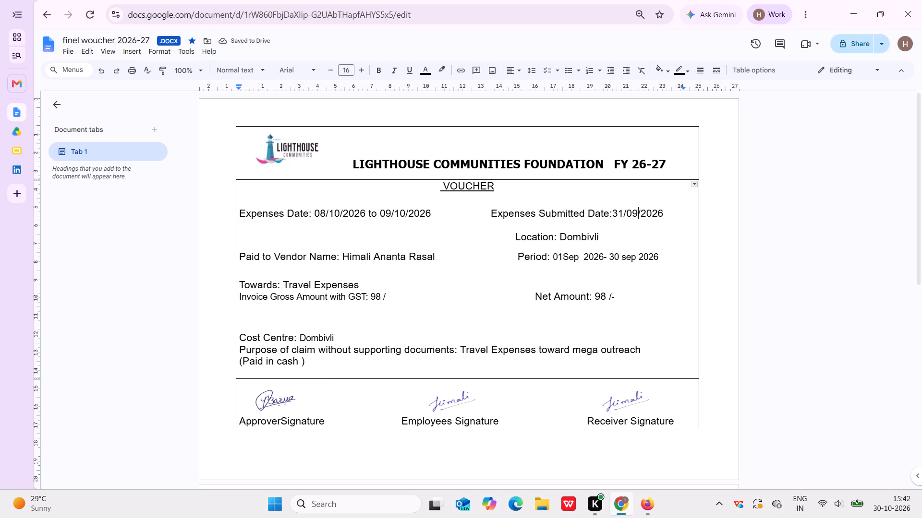
key("BackSpace")
key("BackSpace")
type("10")
left_click(495, 220)
Clear the number in the Invoice Gross Amount with GST field, keeping the slash.
left_click(382, 299)
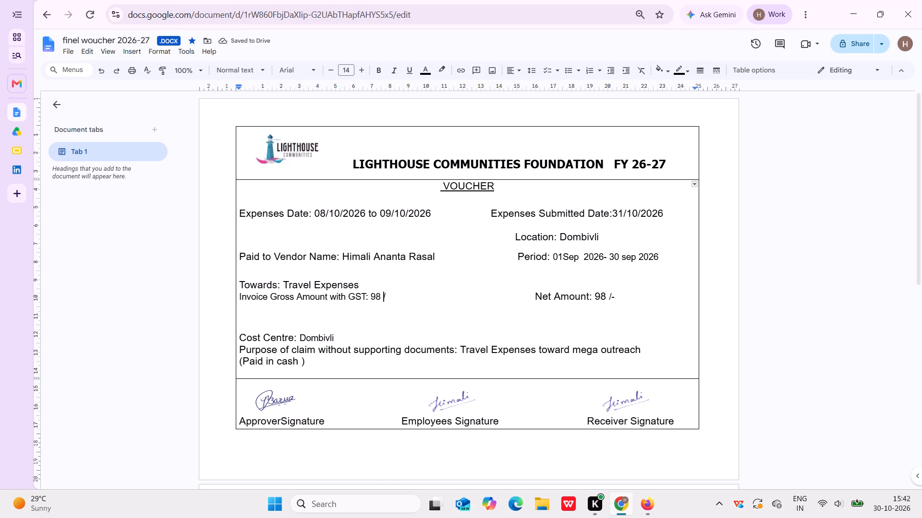
key("BackSpace")
key("BackSpace")
key("BackSpace")
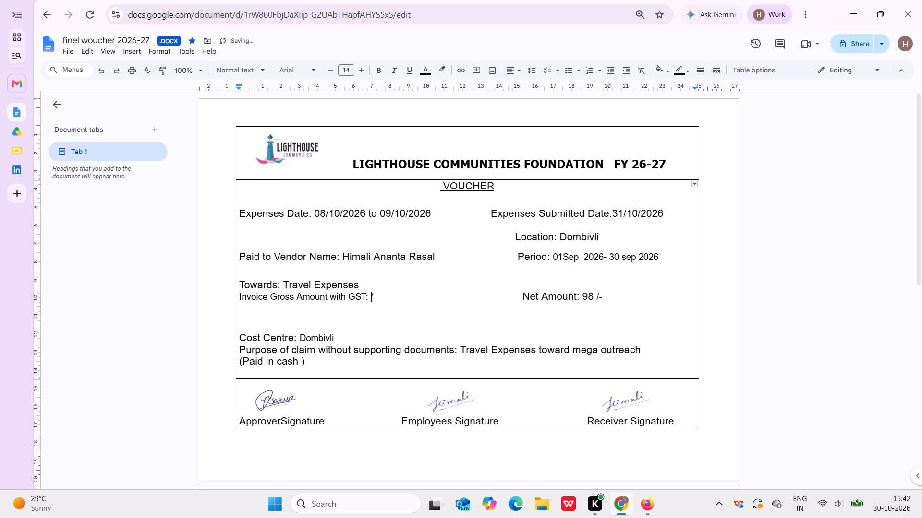
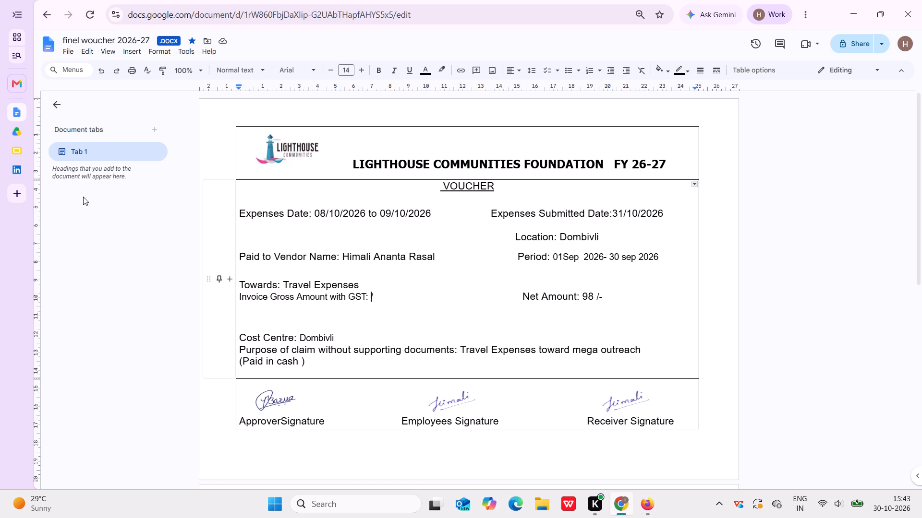
Consult the total in the October travel claim sheet and enter 360 as the voucher's Invoice Gross Amount with GST.
left_click(21, 132)
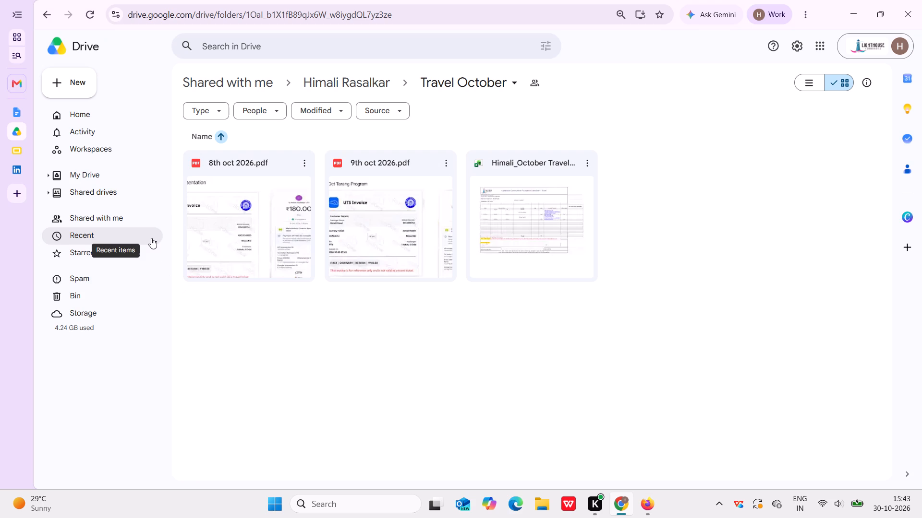
double_click(506, 251)
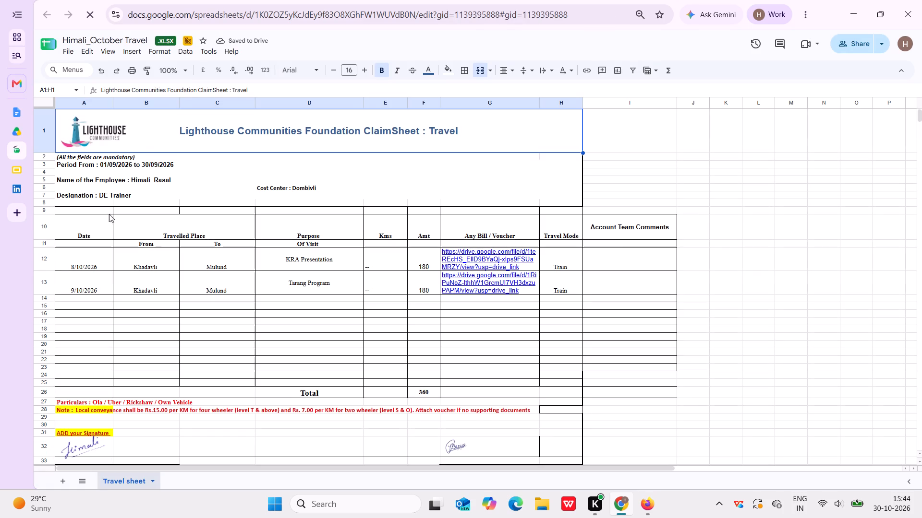
left_click(19, 111)
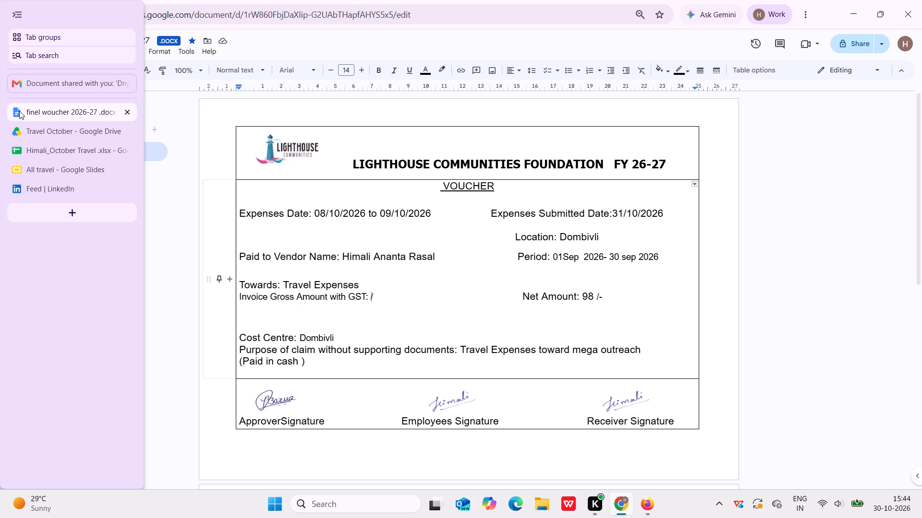
left_click(39, 150)
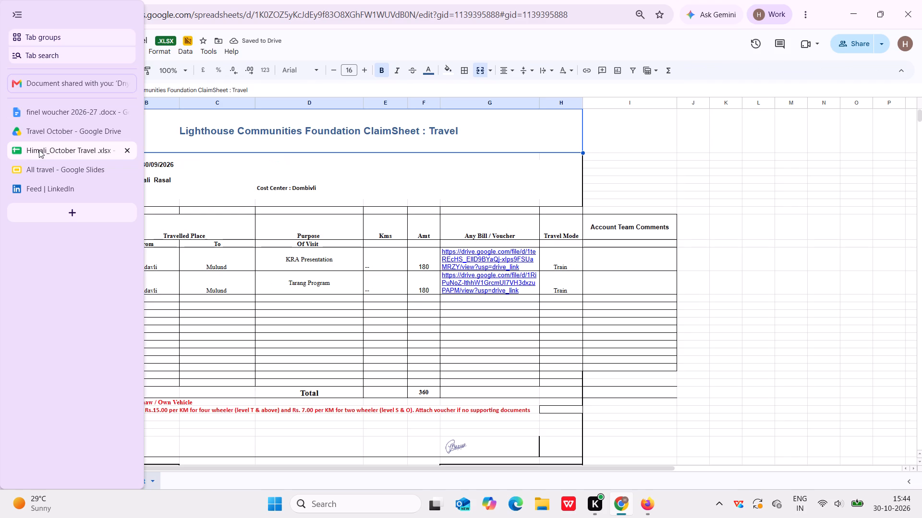
left_click(54, 113)
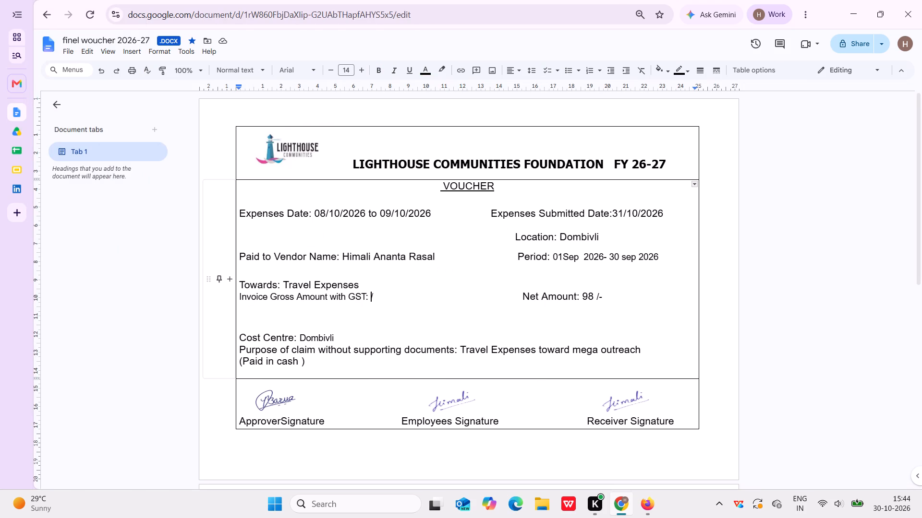
key("6")
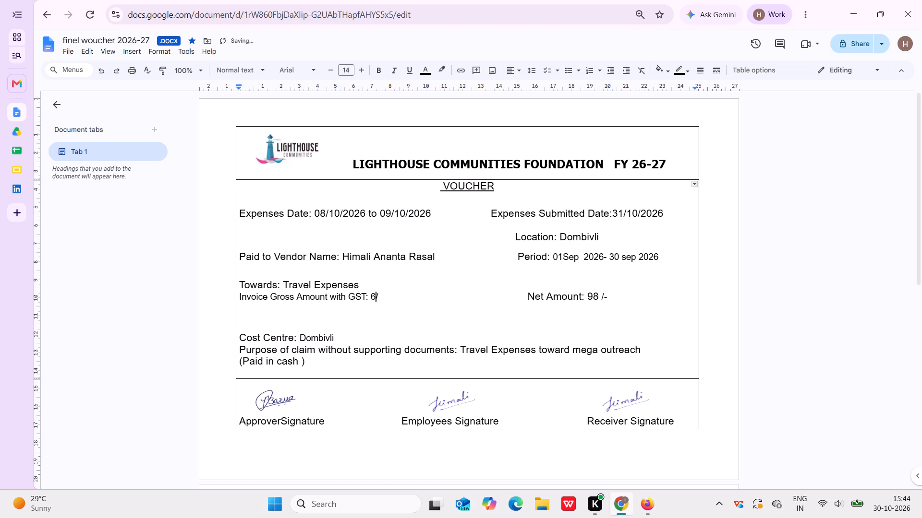
key("BackSpace")
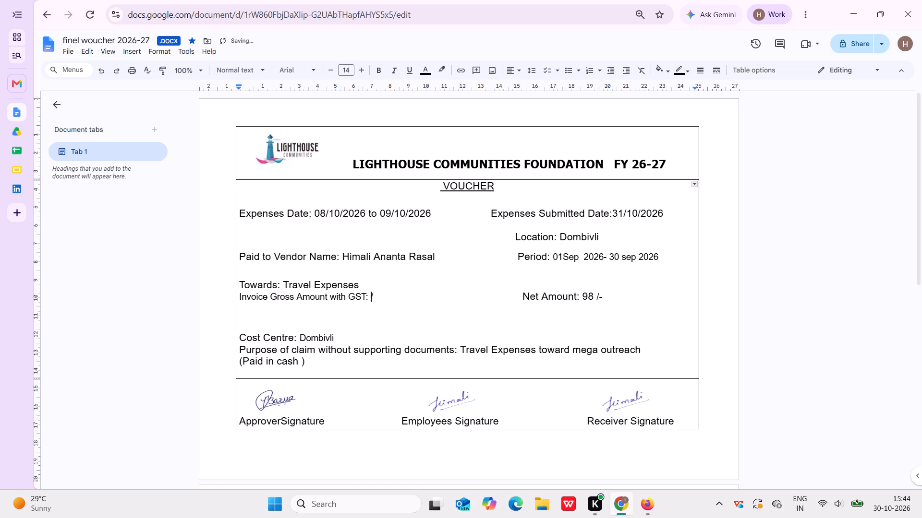
type("360")
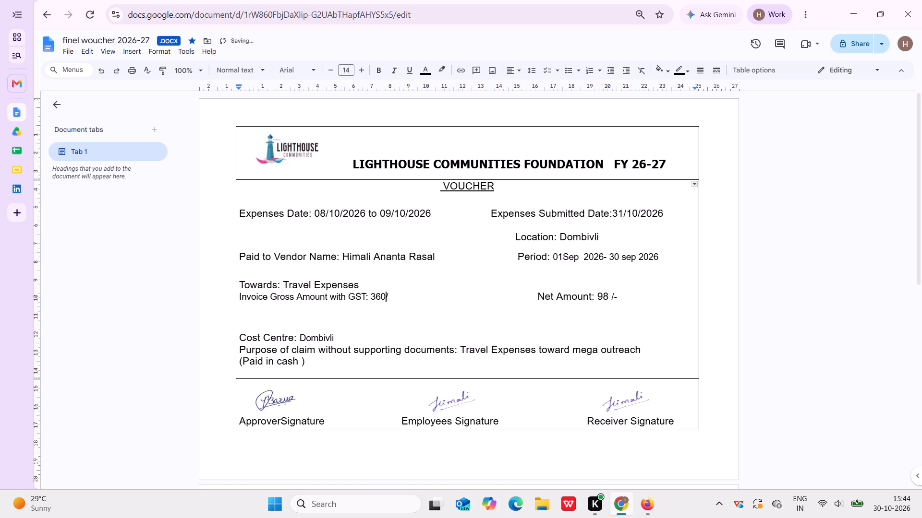
left_click(423, 312)
Set the voucher's Net Amount to 360/-, removing the space before the slash.
left_click(611, 295)
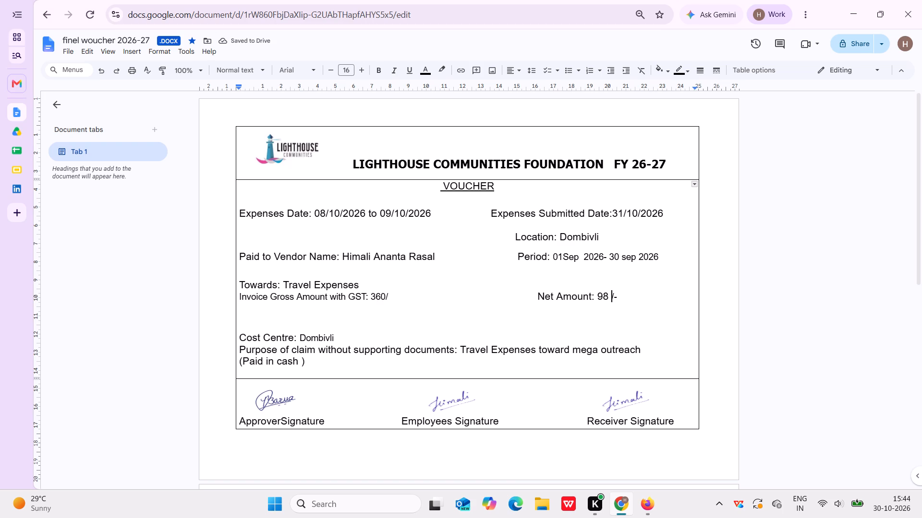
key("BackSpace")
key("BackSpace")
key("BackSpace")
key("6")
key("BackSpace")
type("360")
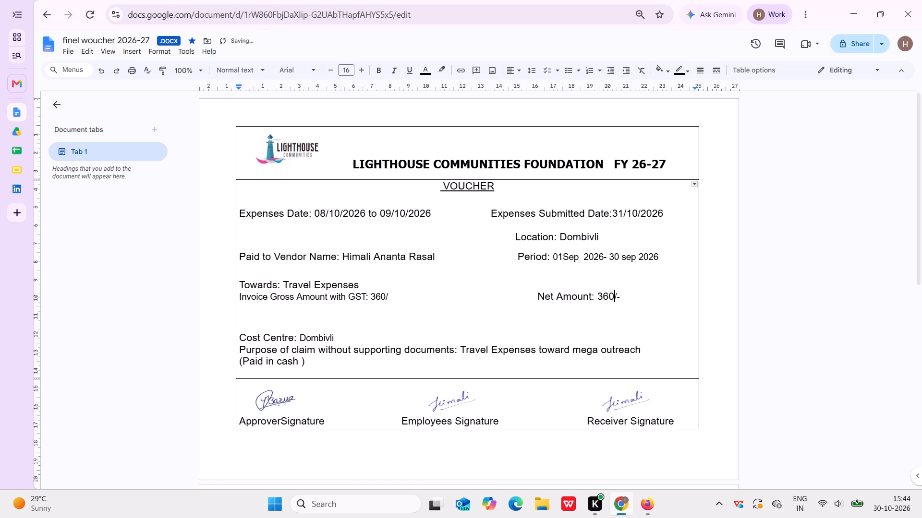
left_click(471, 335)
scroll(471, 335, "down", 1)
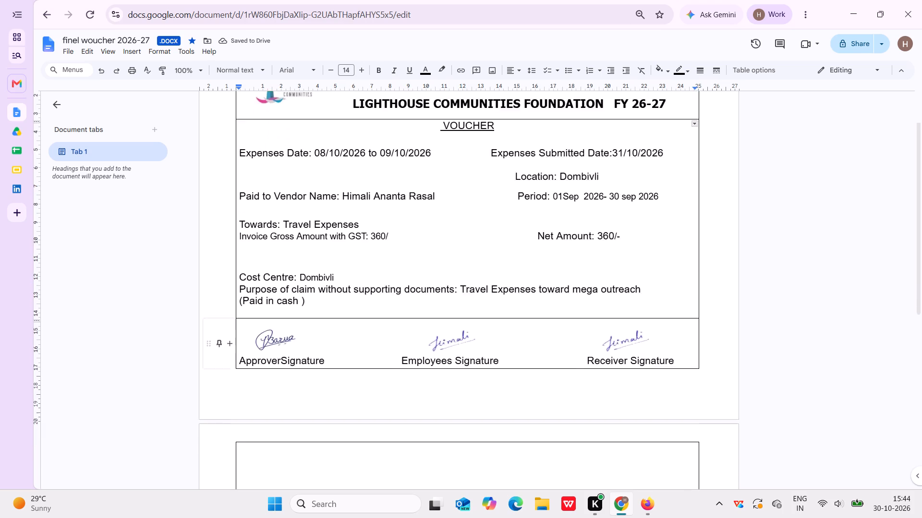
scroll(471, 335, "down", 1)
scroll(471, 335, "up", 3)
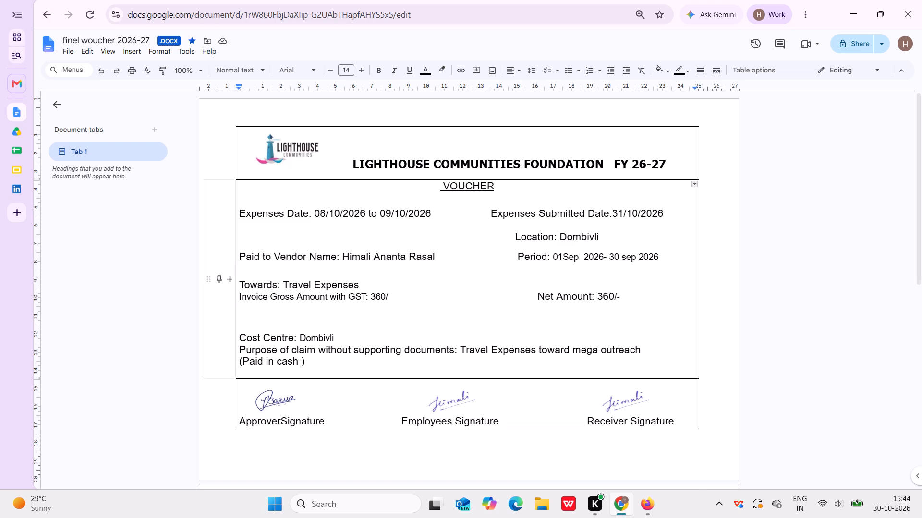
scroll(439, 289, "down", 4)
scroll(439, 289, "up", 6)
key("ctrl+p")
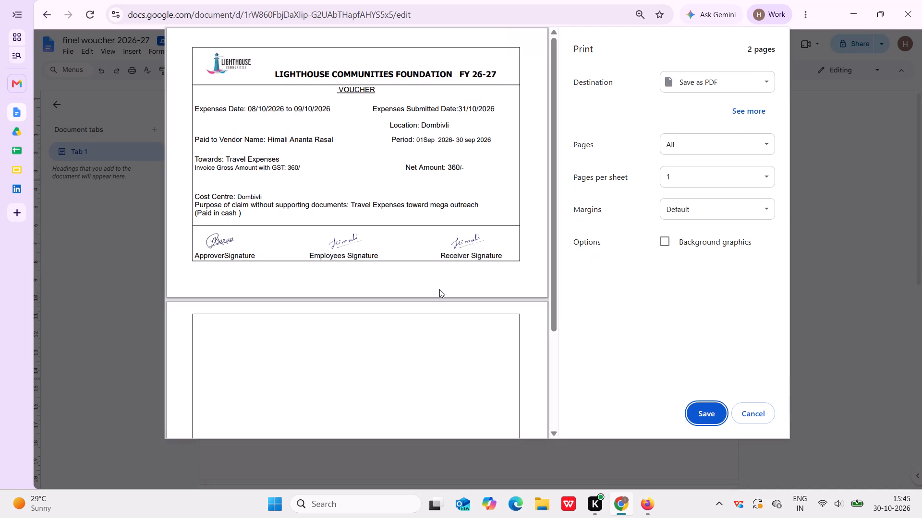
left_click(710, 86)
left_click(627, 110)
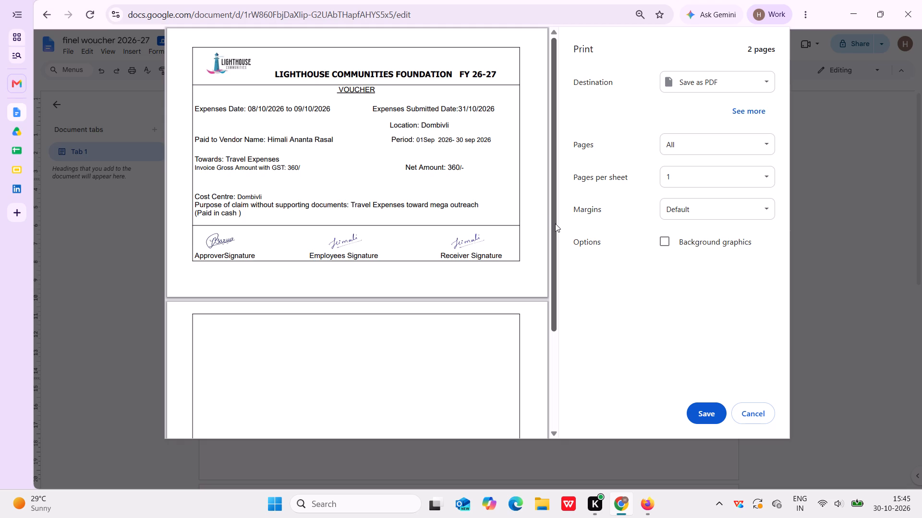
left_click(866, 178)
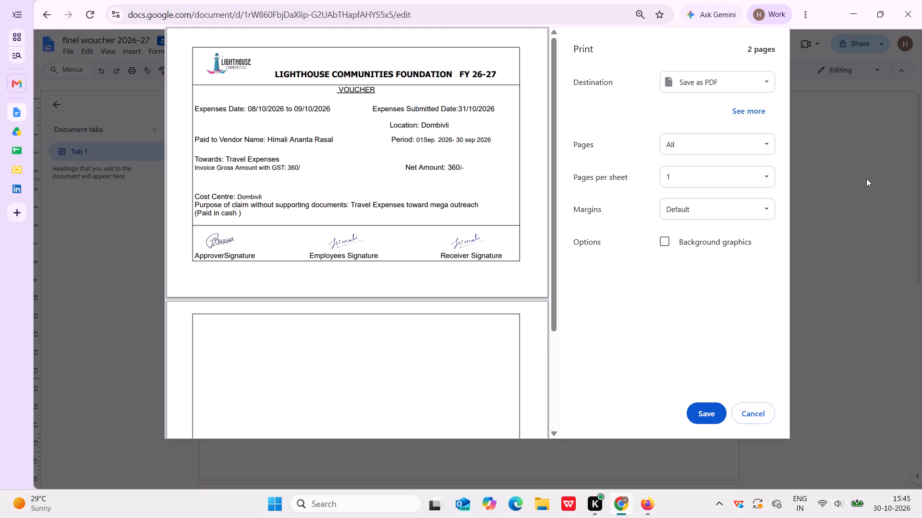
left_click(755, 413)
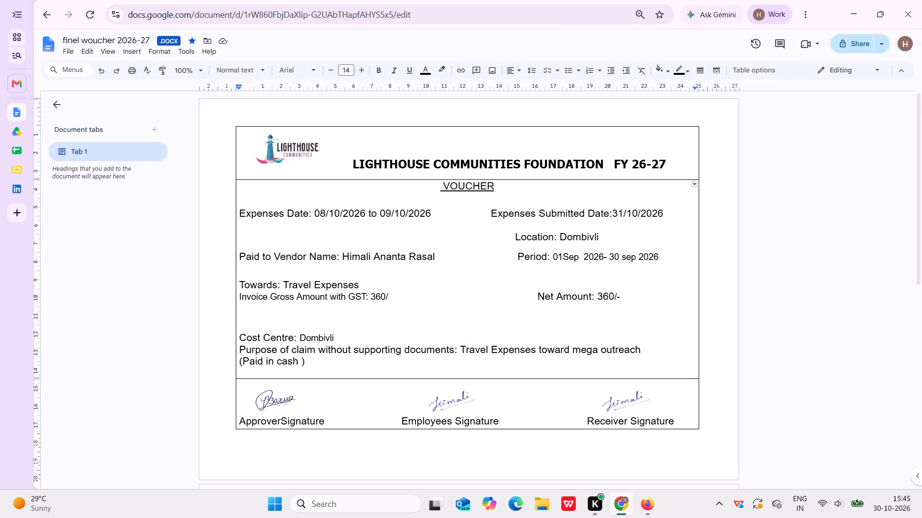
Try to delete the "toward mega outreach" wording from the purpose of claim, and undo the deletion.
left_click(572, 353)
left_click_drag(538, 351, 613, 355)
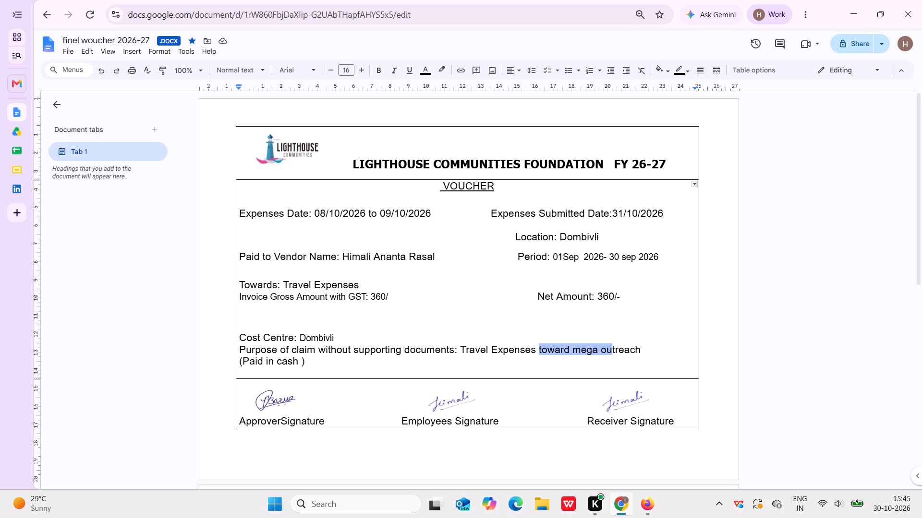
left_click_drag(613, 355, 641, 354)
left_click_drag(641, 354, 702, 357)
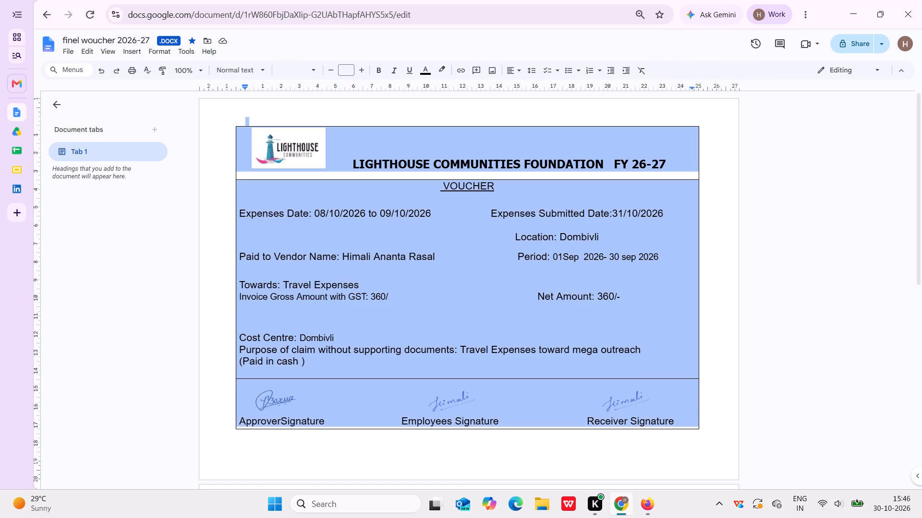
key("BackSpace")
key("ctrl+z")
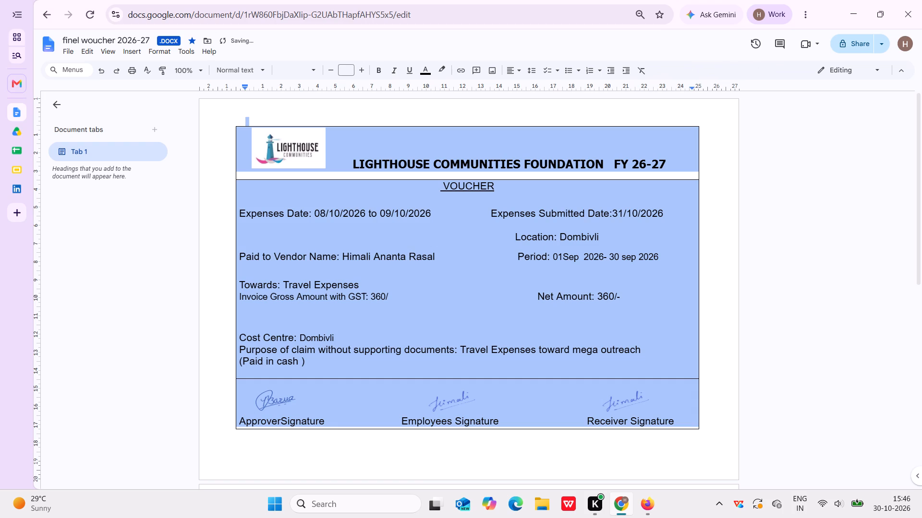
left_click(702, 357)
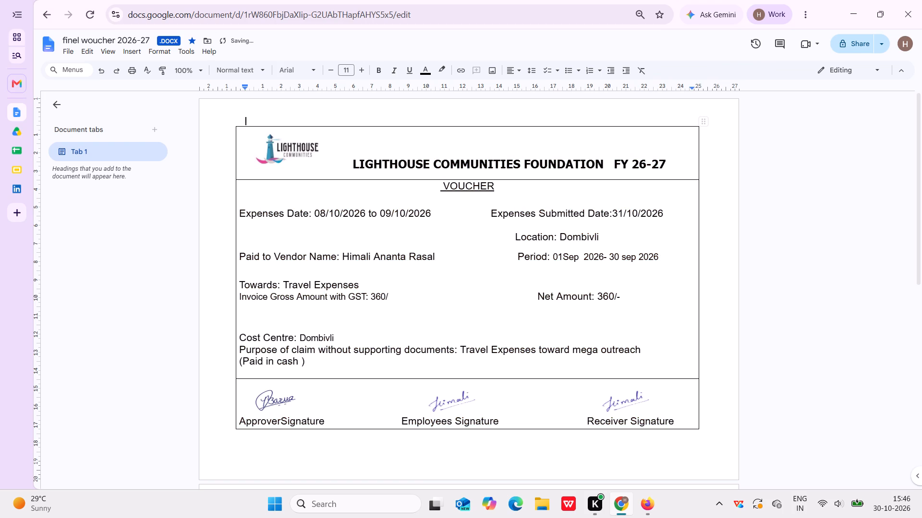
Delete "toward mega outreach" and "(Paid in cash )" from the purpose of claim, leaving only "Travel Expenses".
left_click_drag(538, 348, 570, 349)
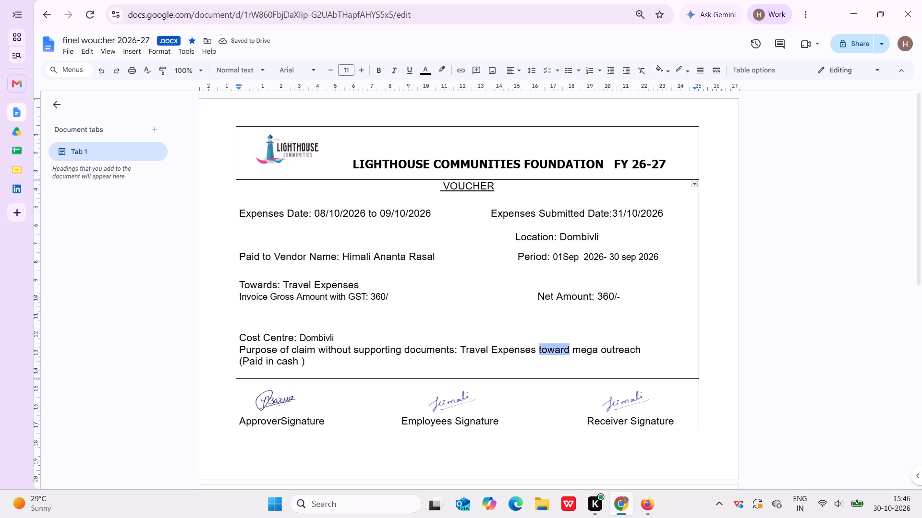
left_click_drag(570, 349, 637, 350)
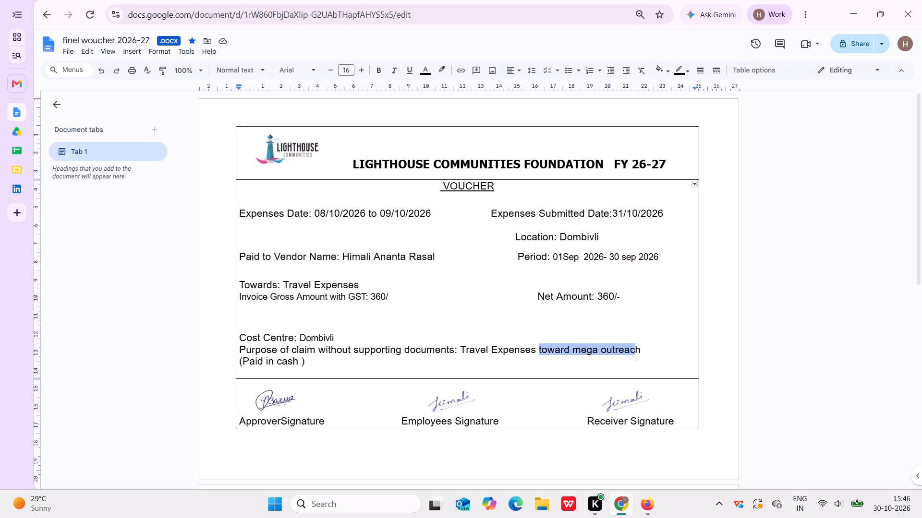
key("BackSpace")
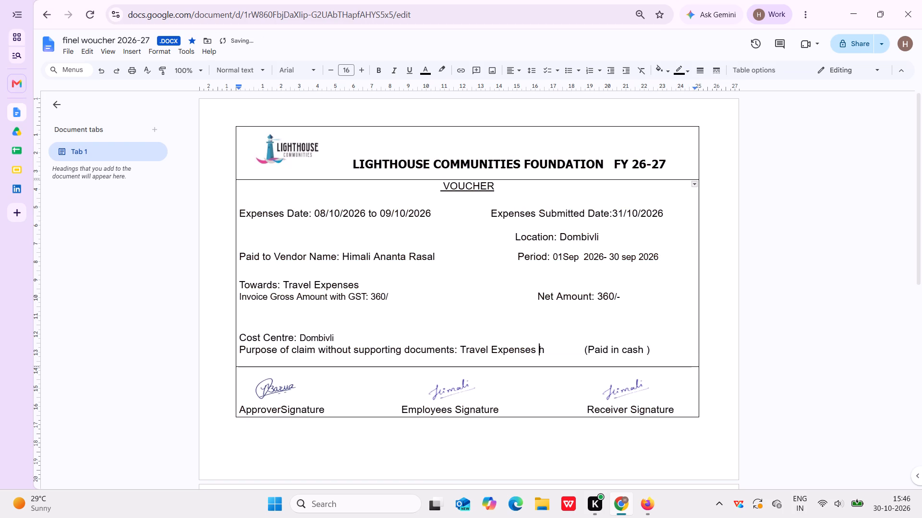
left_click_drag(538, 348, 610, 348)
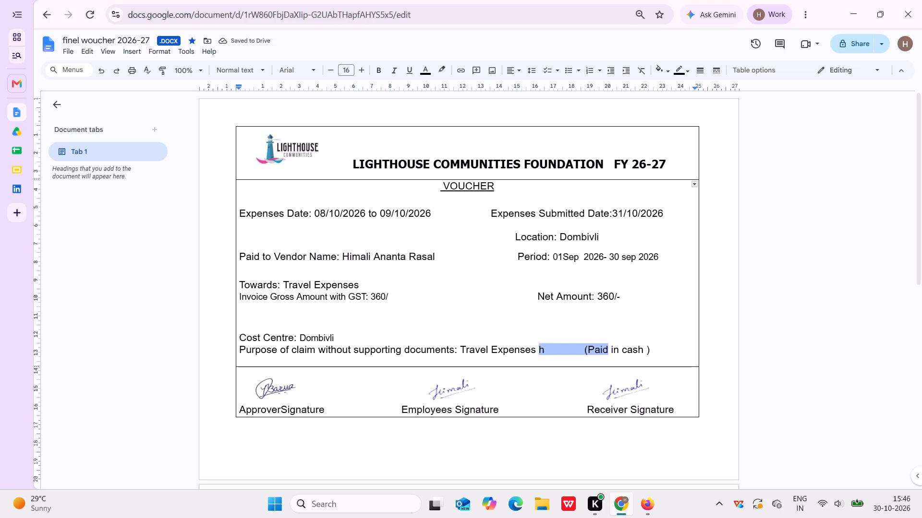
left_click_drag(610, 348, 652, 350)
key("BackSpace")
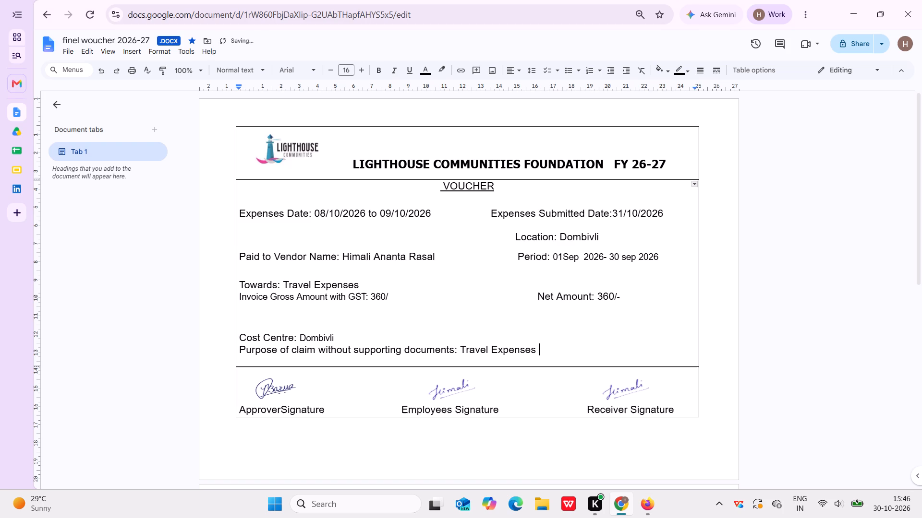
left_click(506, 302)
Save the whole voucher document as a PDF named "october 1" in the Downloads folder.
key("ctrl+p")
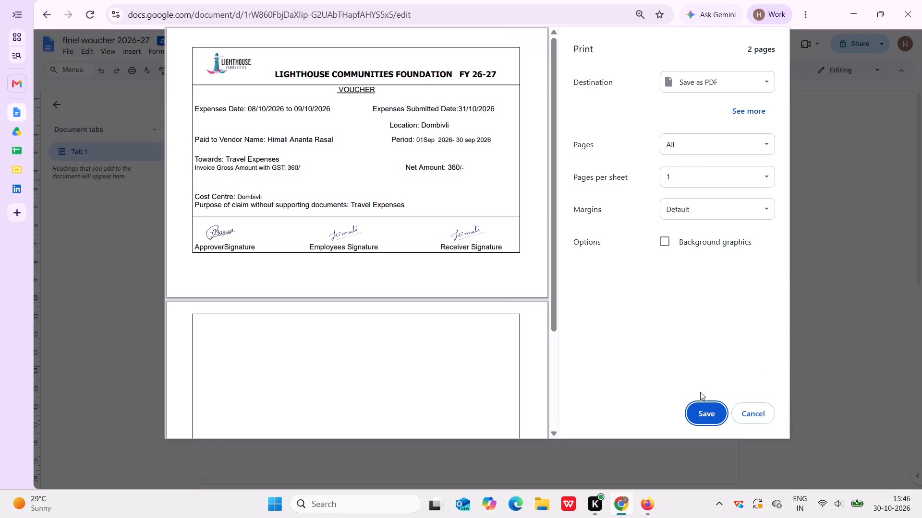
left_click(701, 414)
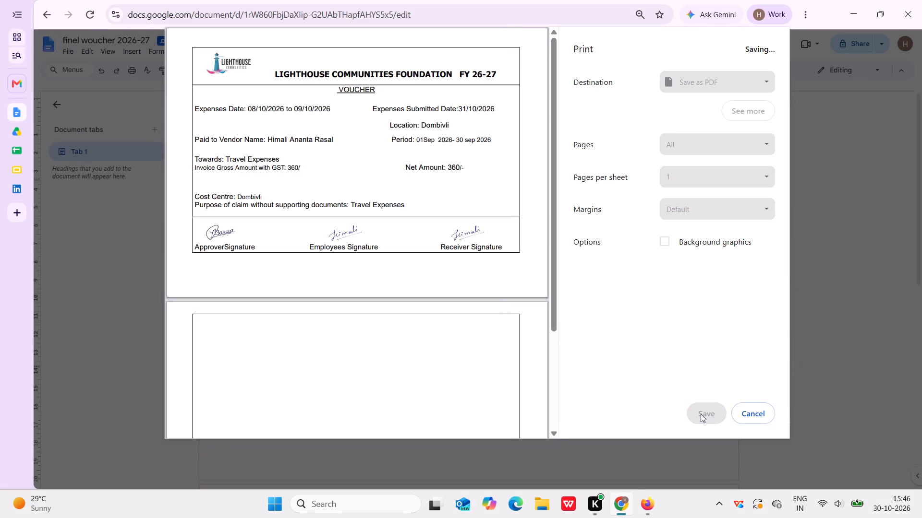
key("BackSpace")
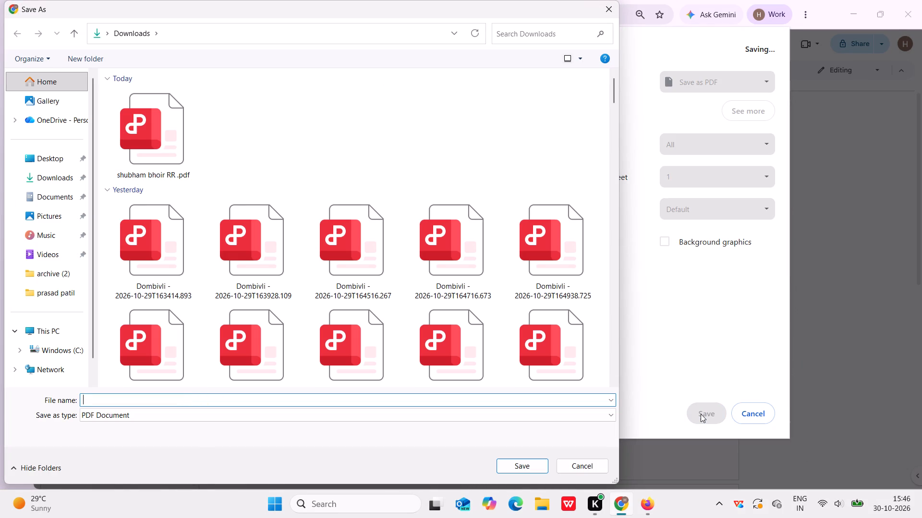
type("october")
key("space")
type("1")
key("space")
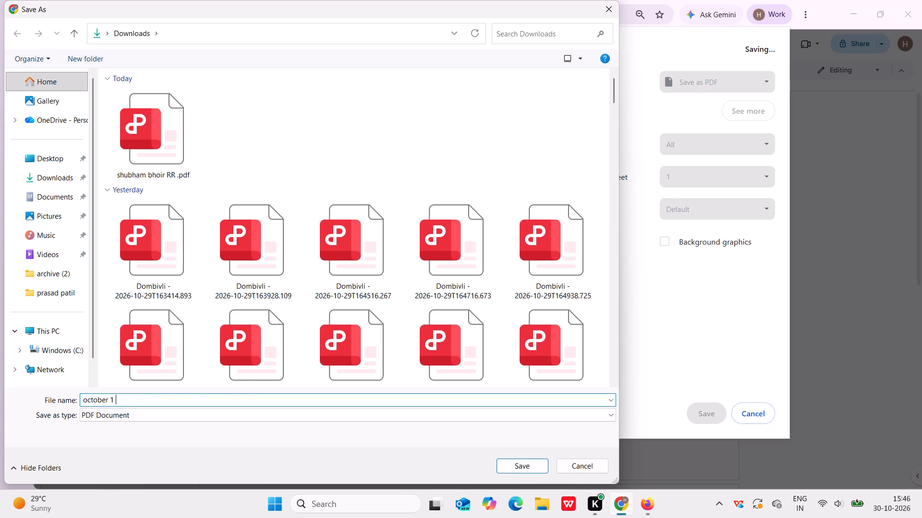
key("Return")
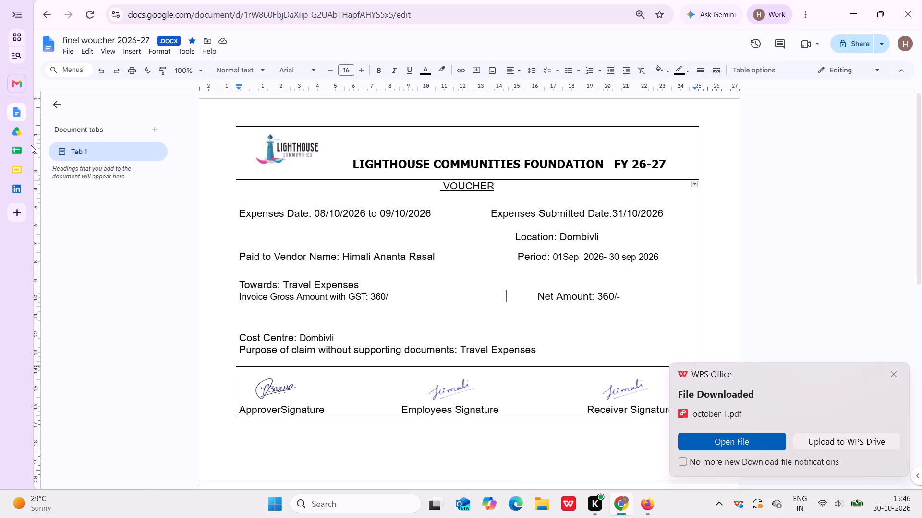
Switch to Google Drive and upload the "october 1" PDF from Downloads into the Travel October folder.
left_click(16, 130)
left_click(683, 301)
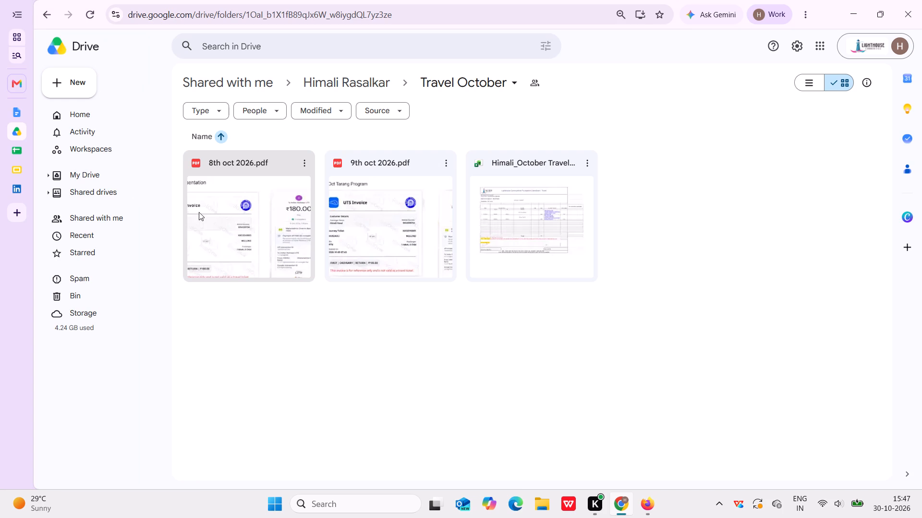
left_click(64, 85)
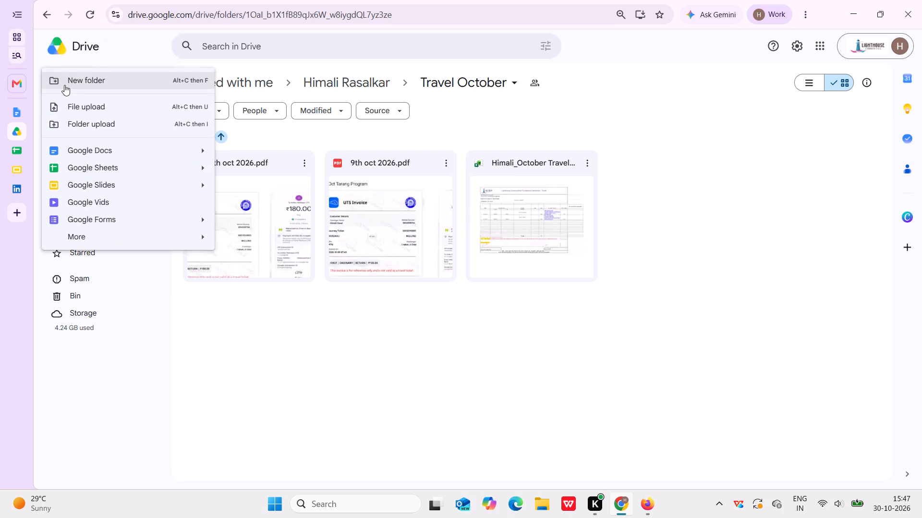
left_click(88, 107)
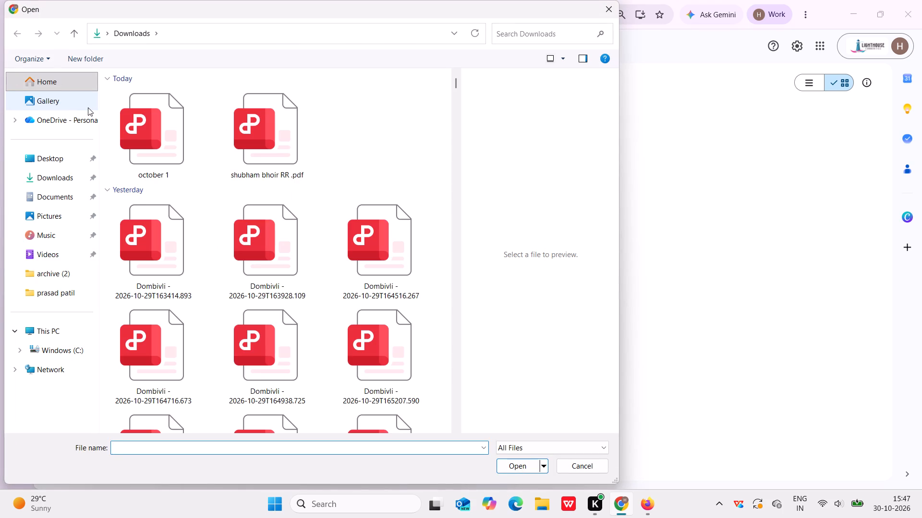
double_click(179, 109)
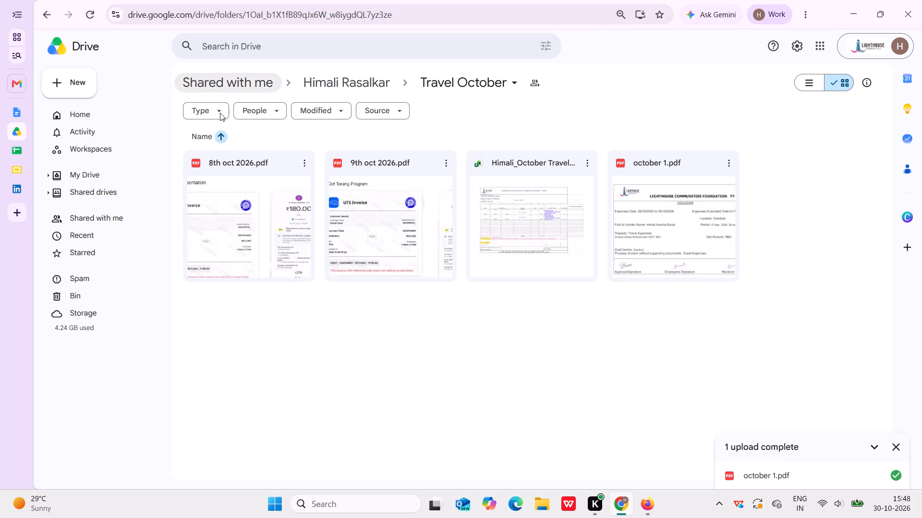
Preview the uploaded october 1.pdf, check the voucher's pages, and close the preview.
double_click(664, 222)
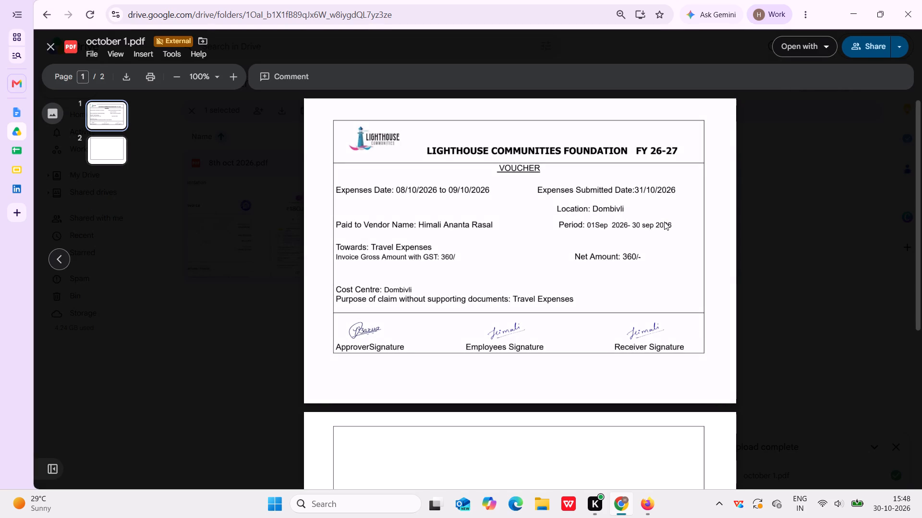
scroll(682, 305, "down", 2)
scroll(682, 305, "up", 7)
left_click(48, 38)
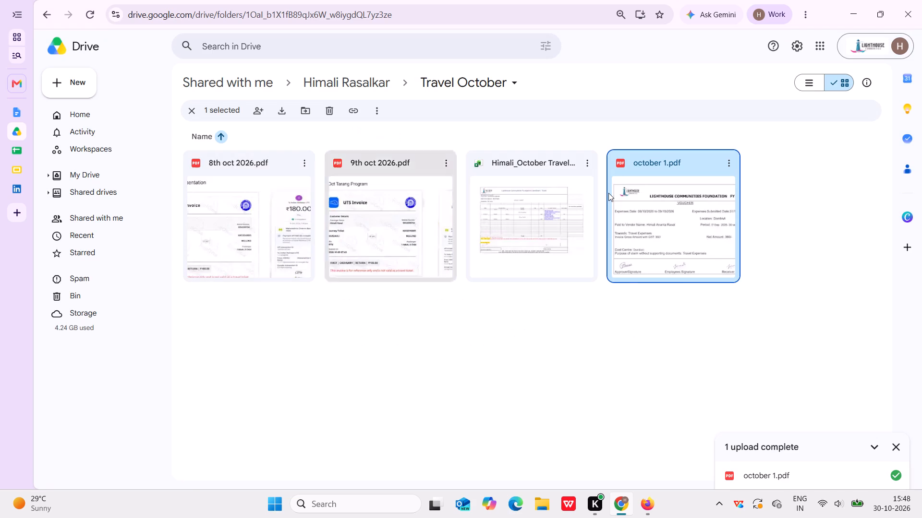
Open the available file actions for october 1.pdf in the Travel October folder.
left_click(724, 161)
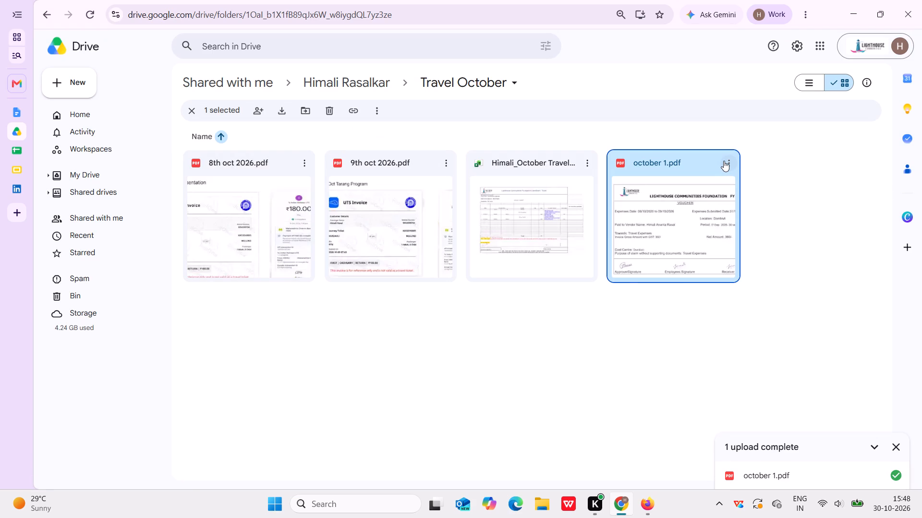
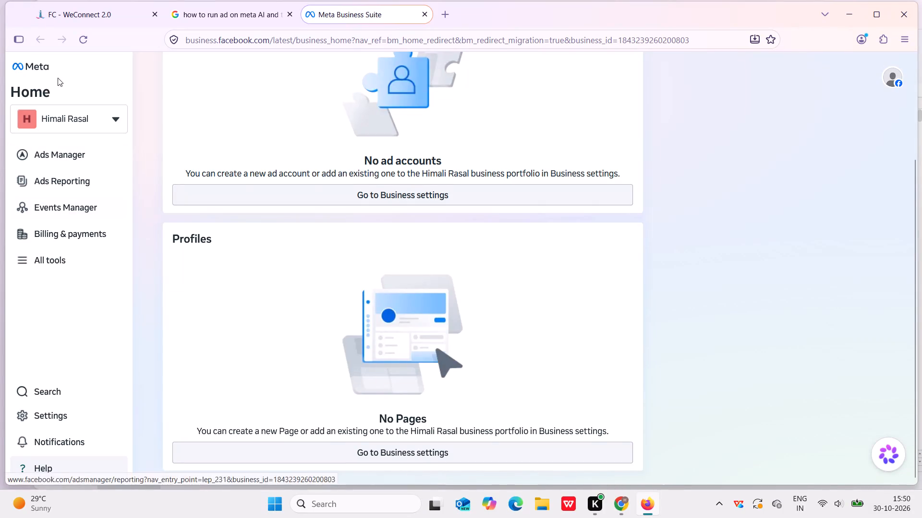
Switch to the October Travel claim sheet in Chrome and paste the copied Drive link into Account Team Comments for the 8/10/2026 KRA Presentation row.
left_click(624, 502)
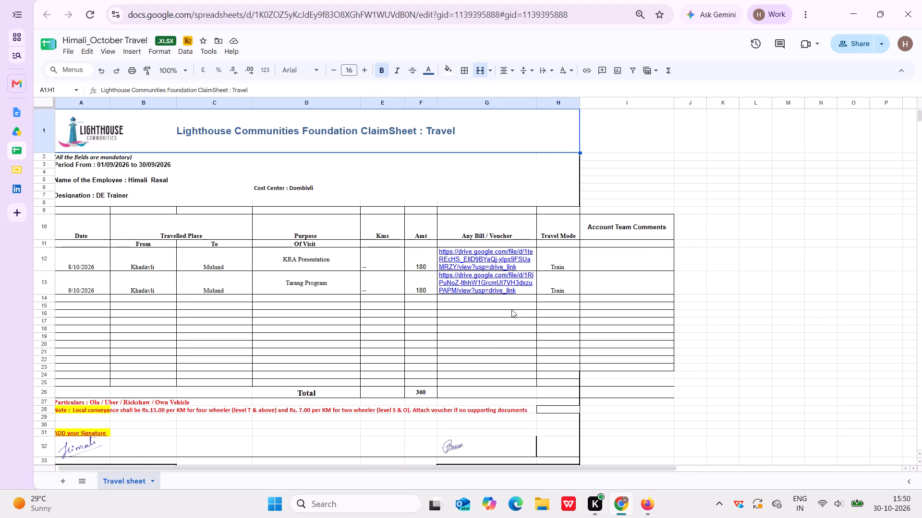
left_click(621, 267)
key("ctrl+v")
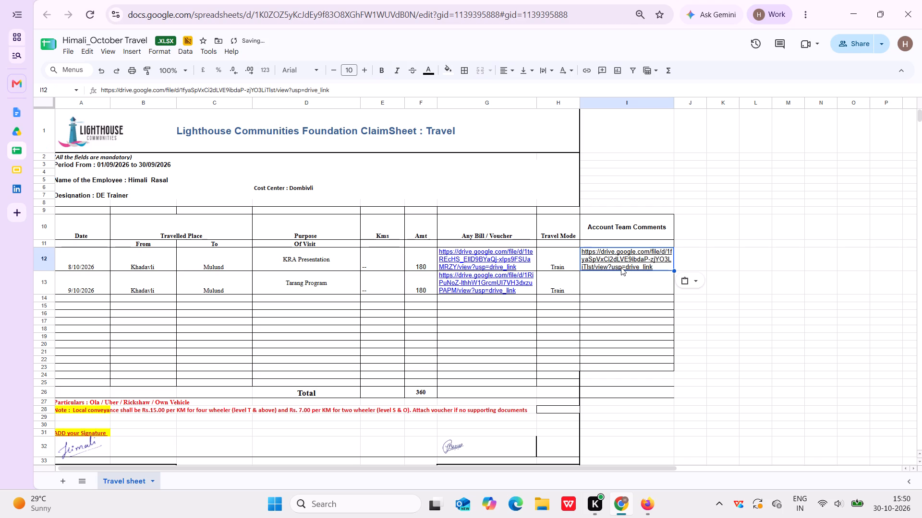
left_click(619, 295)
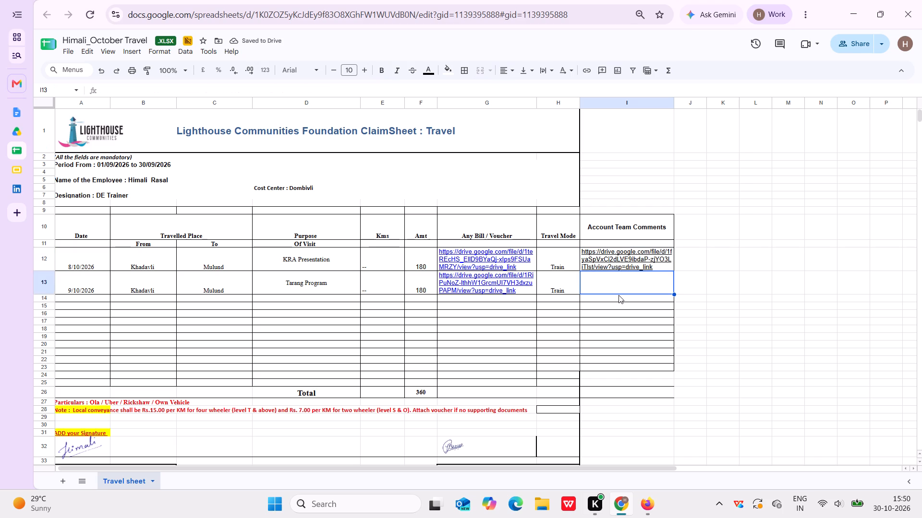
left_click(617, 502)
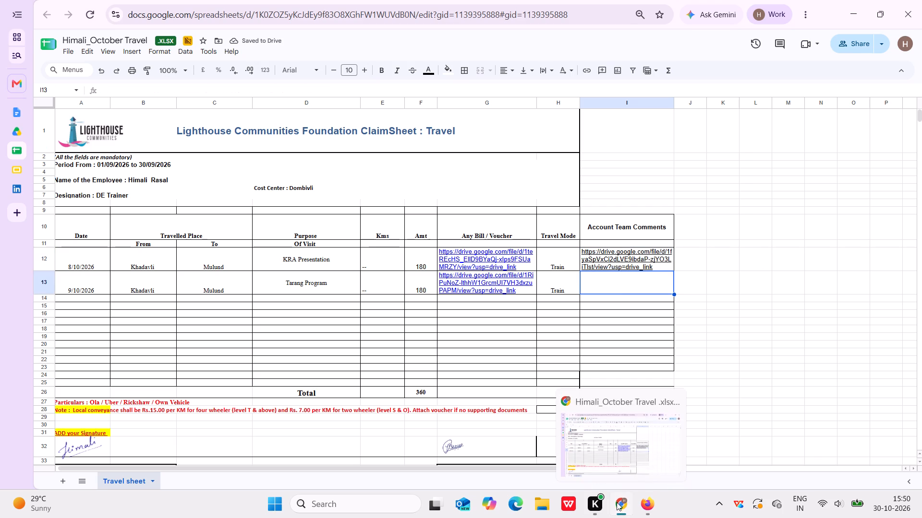